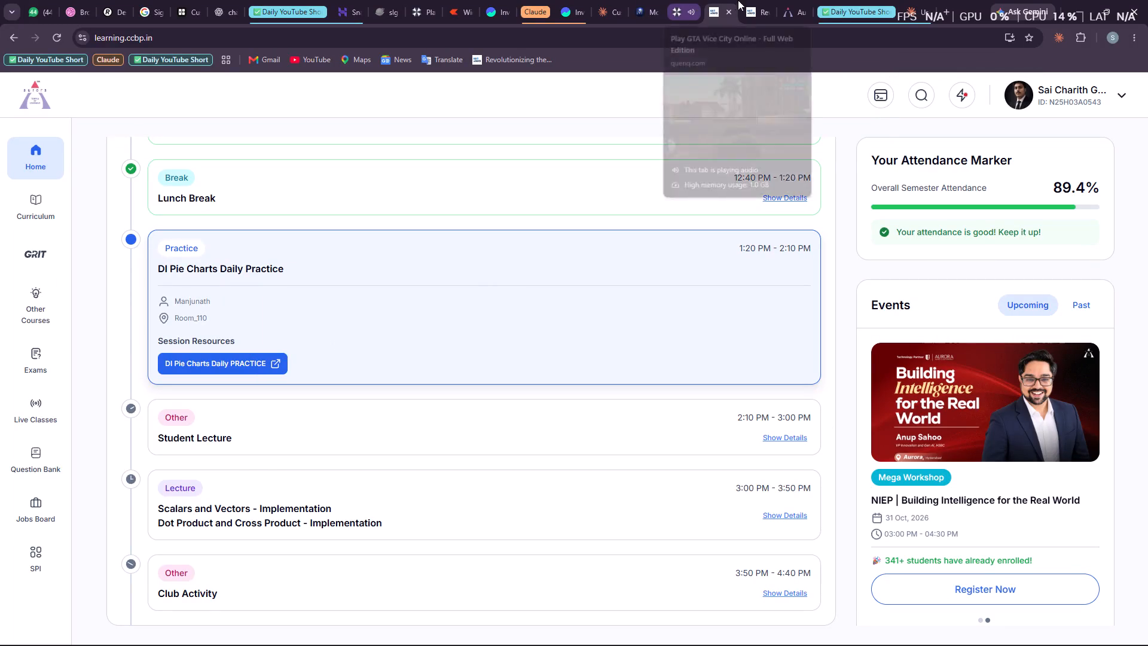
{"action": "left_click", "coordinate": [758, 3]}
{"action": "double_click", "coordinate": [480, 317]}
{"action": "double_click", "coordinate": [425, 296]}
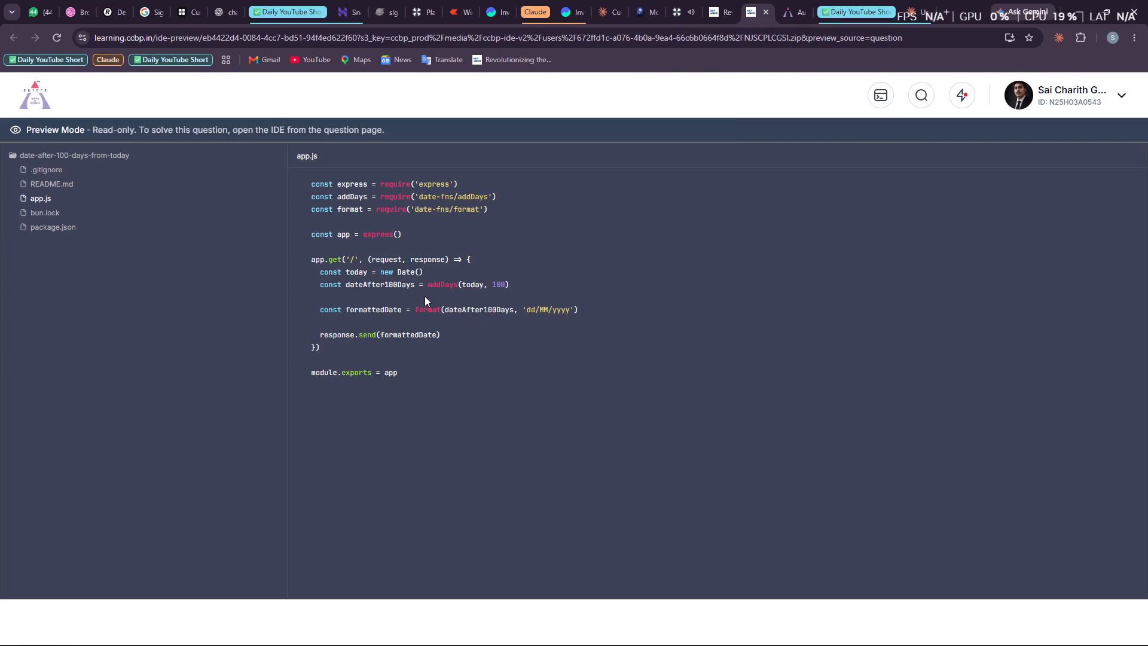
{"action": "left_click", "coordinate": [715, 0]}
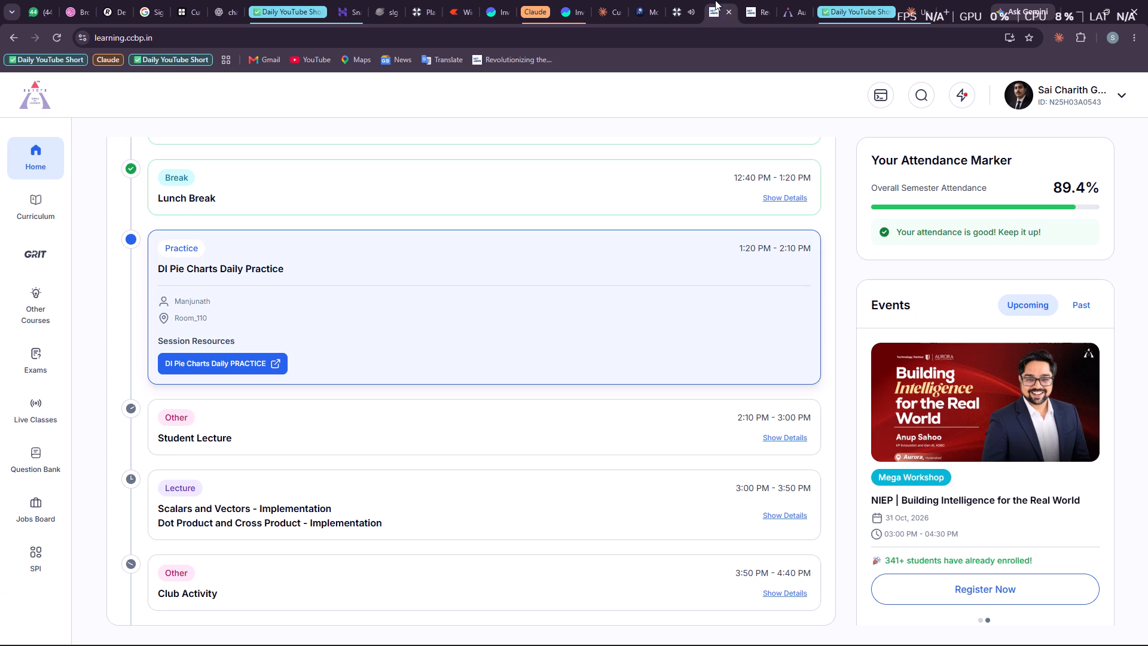
Open the Backend Development Fundamentals course under Year 2 - Term 2 of the curriculum.
{"action": "left_click", "coordinate": [48, 202]}
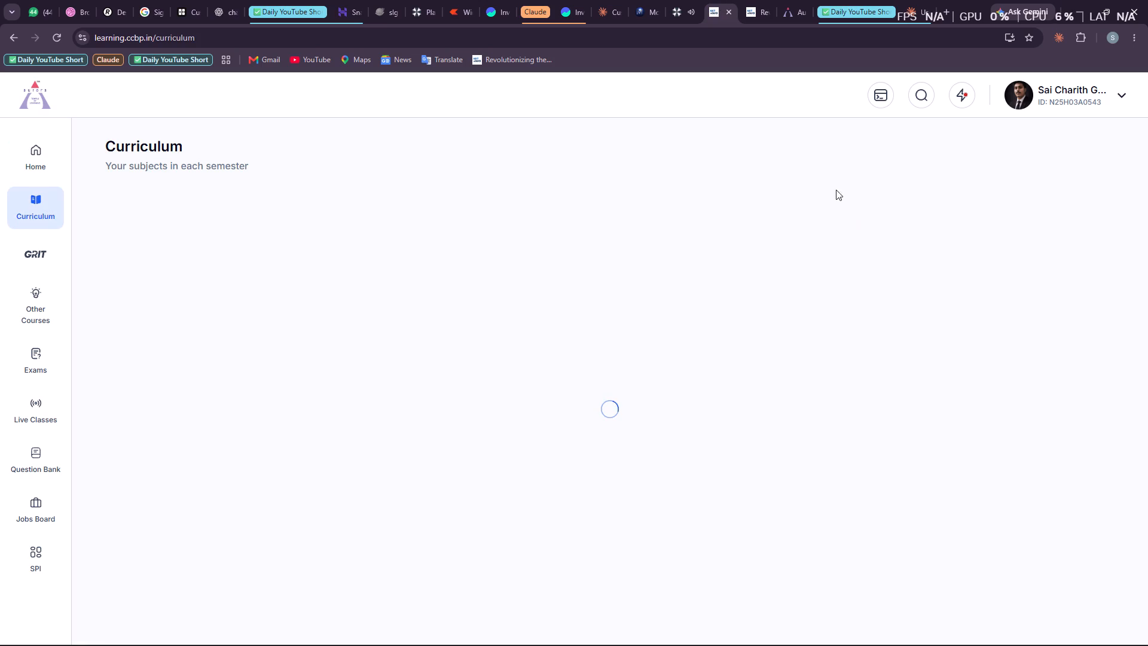
{"action": "left_click", "coordinate": [235, 200]}
{"action": "left_click", "coordinate": [422, 269]}
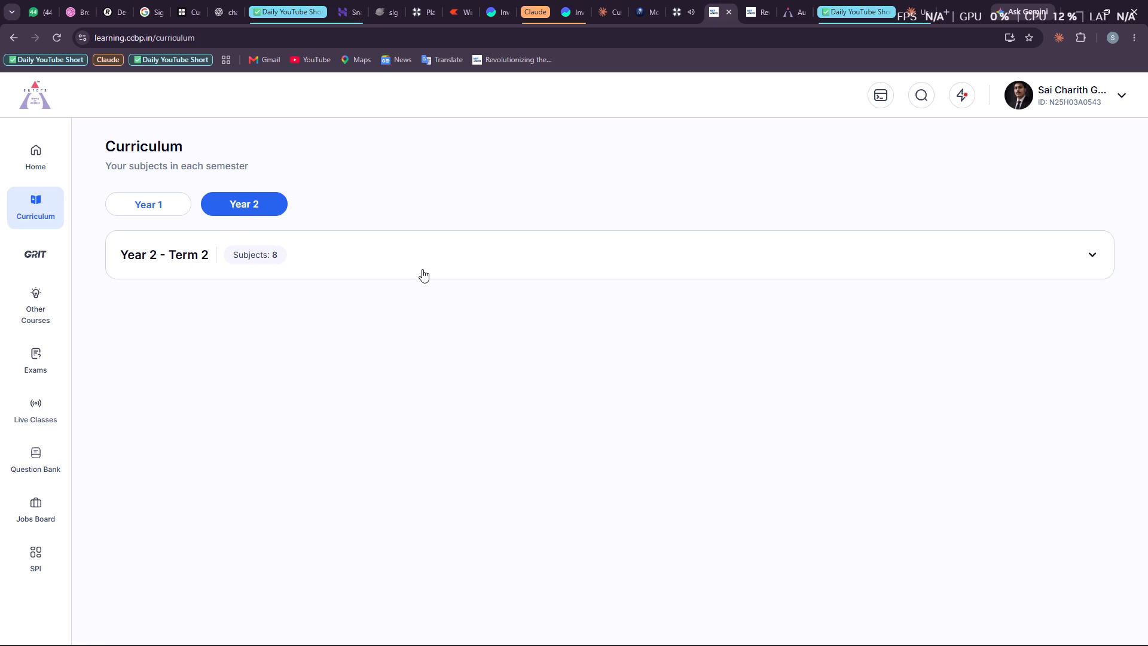
{"action": "scroll", "coordinate": [411, 342], "scroll_direction": "down", "scroll_amount": 7}
{"action": "scroll", "coordinate": [429, 327], "scroll_direction": "up", "scroll_amount": 5}
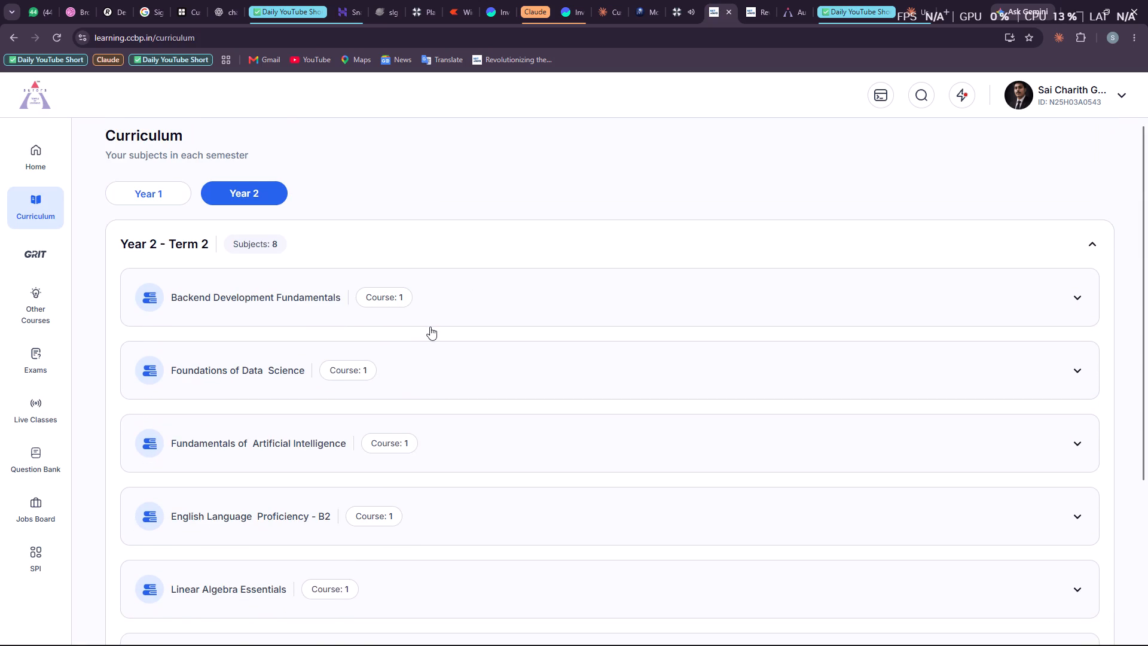
{"action": "left_click", "coordinate": [430, 326]}
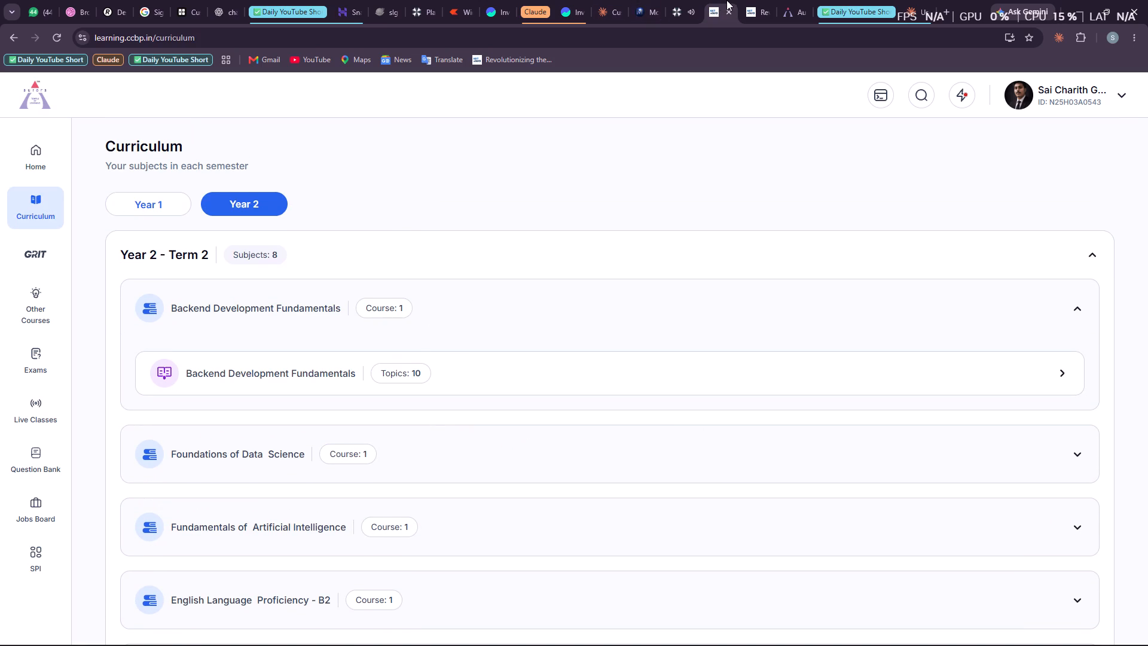
{"action": "left_click", "coordinate": [752, 0]}
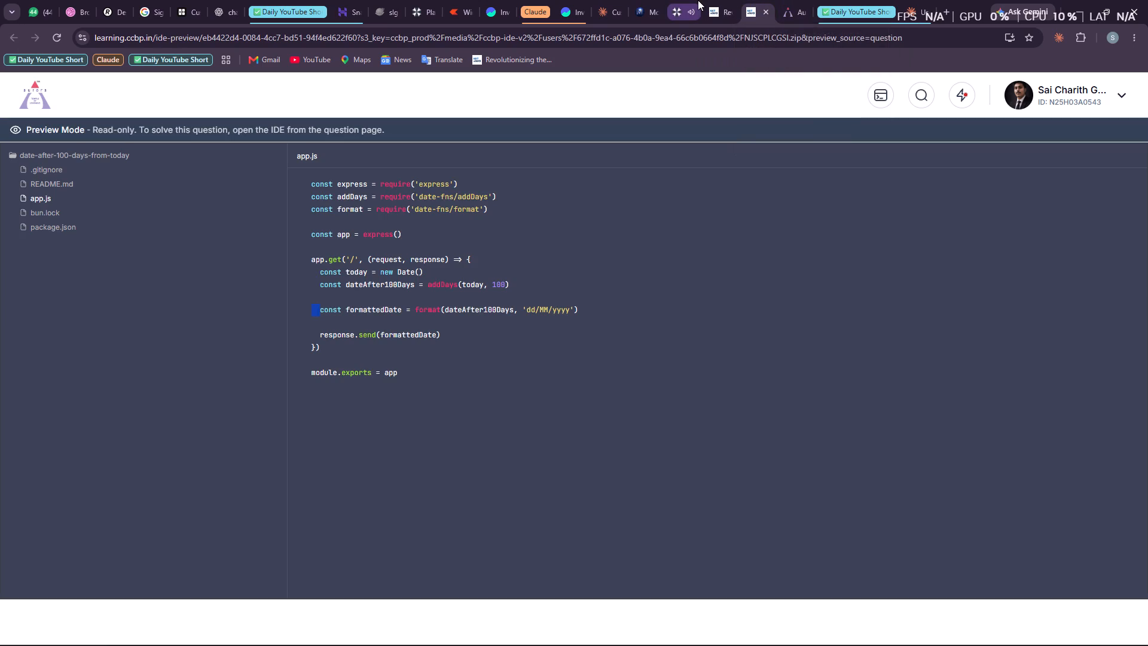
{"action": "left_click", "coordinate": [729, 0]}
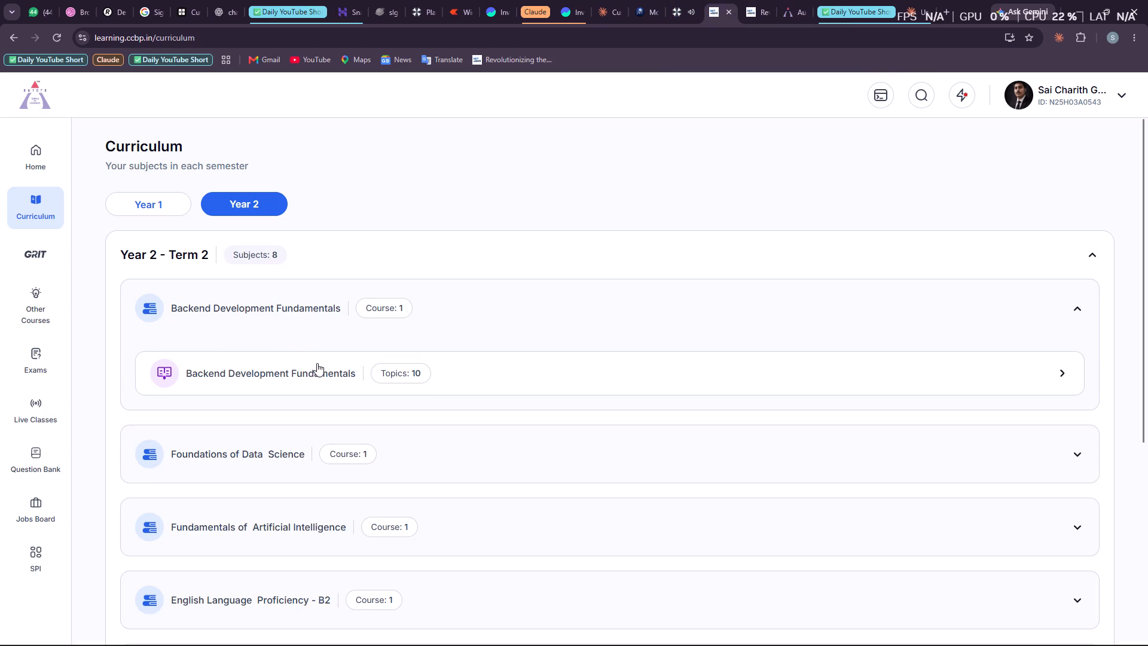
{"action": "left_click", "coordinate": [322, 358]}
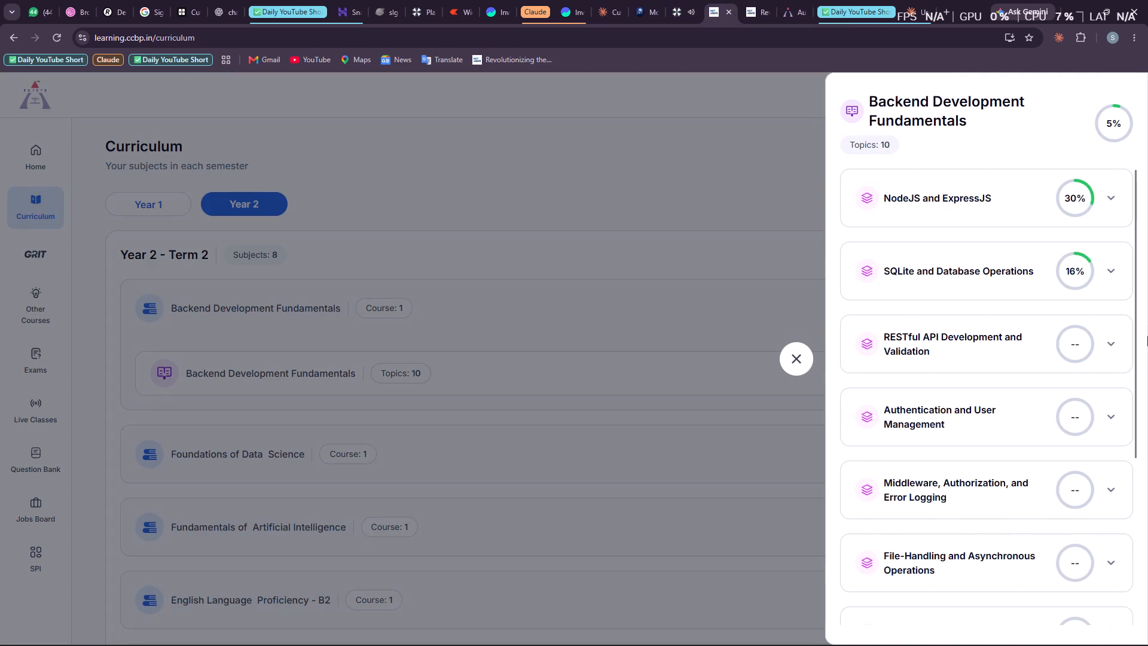
Open the Coding Practice question list of the NodeJS and ExpressJS topic.
{"action": "left_click", "coordinate": [979, 192]}
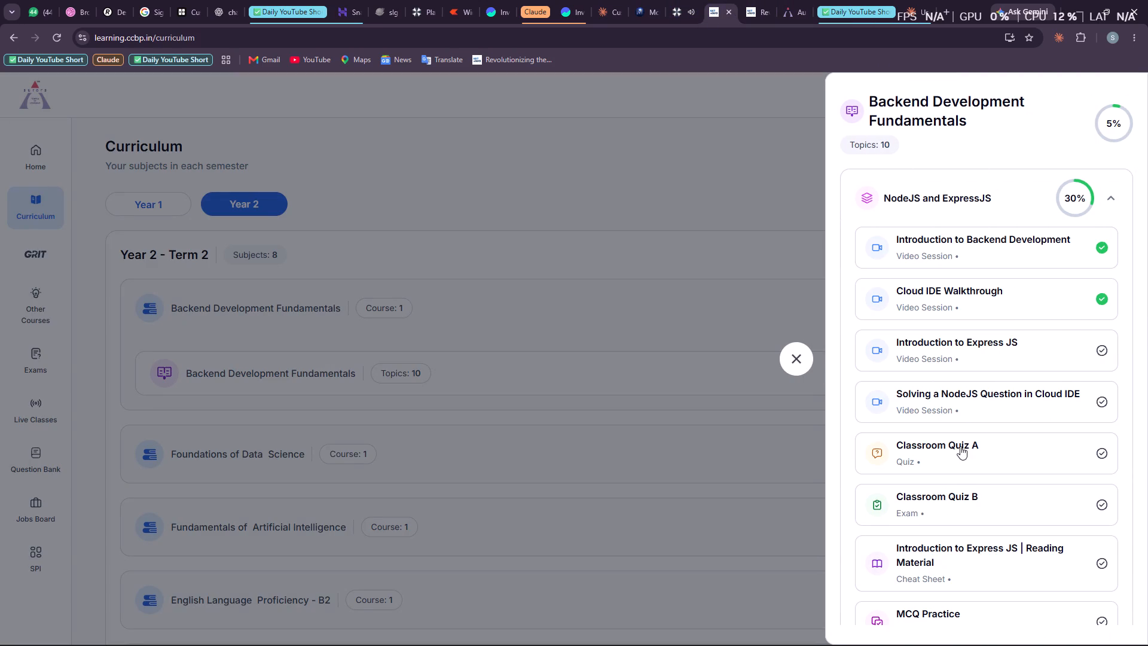
{"action": "scroll", "coordinate": [960, 467], "scroll_direction": "down", "scroll_amount": 3}
{"action": "left_click", "coordinate": [952, 435]}
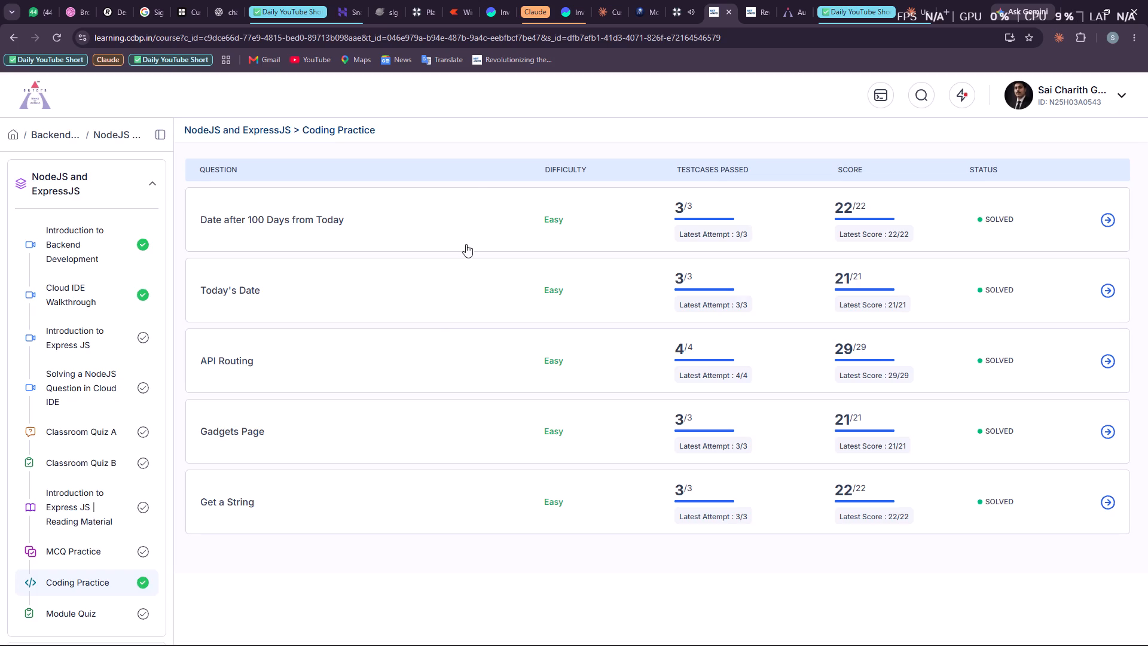
Show the app.js preview of date-after-100-days-from-today at 150% zoom with no text selected.
{"action": "left_click", "coordinate": [758, 0]}
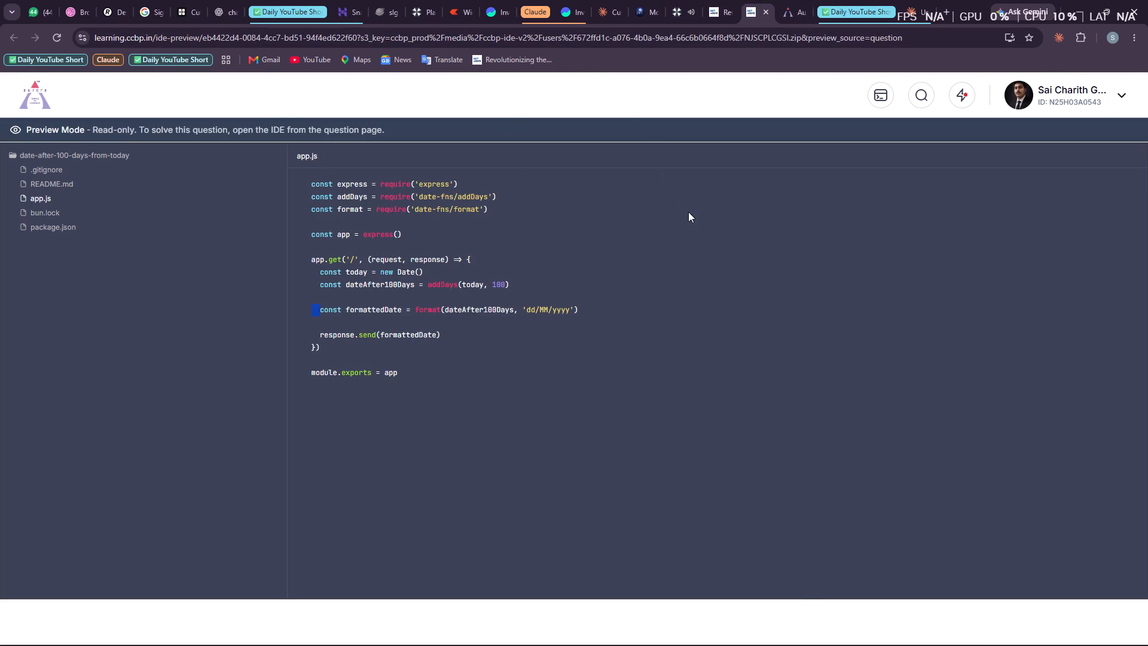
{"action": "scroll", "coordinate": [743, 226], "scroll_direction": "up", "scroll_amount": 4, "text": "ctrl"}
{"action": "scroll", "coordinate": [729, 214], "scroll_direction": "down", "scroll_amount": 1, "text": "ctrl"}
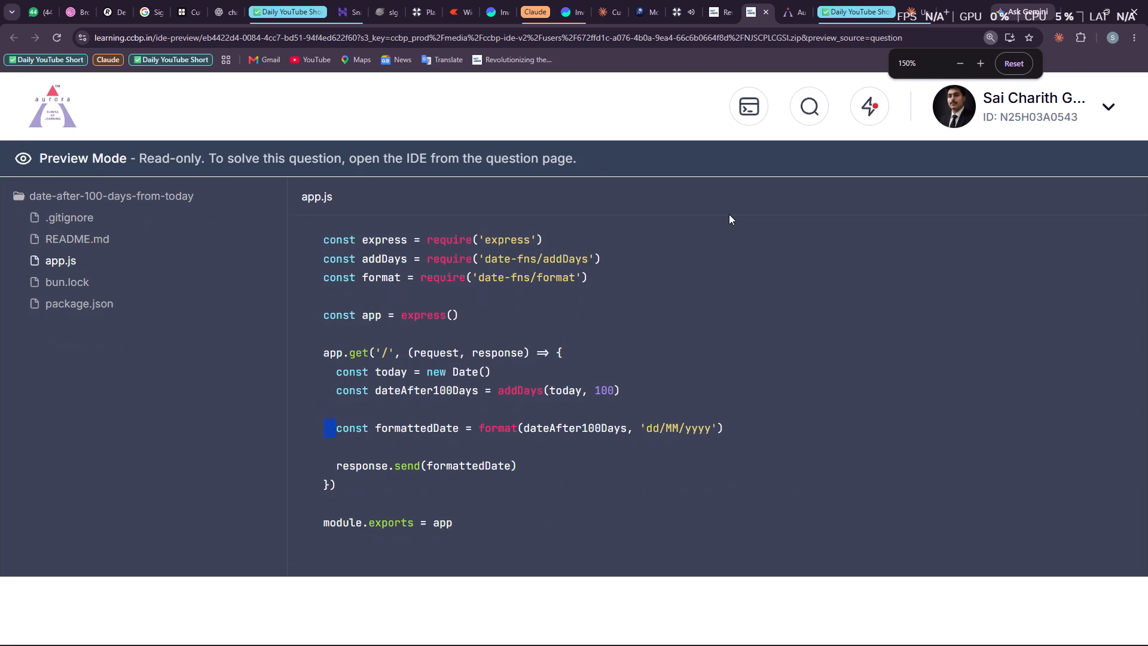
{"action": "left_click", "coordinate": [588, 121]}
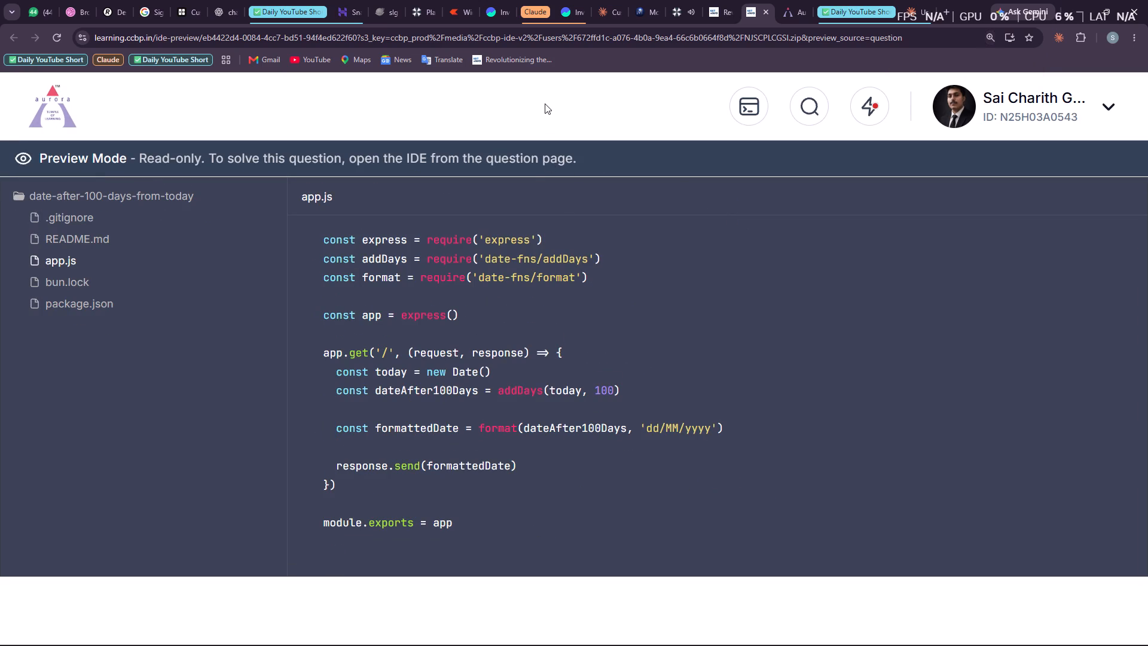
{"action": "left_click", "coordinate": [545, 103]}
Open Paint with a blank canvas.
{"action": "key", "text": "super+r"}
{"action": "left_click", "coordinate": [91, 621]}
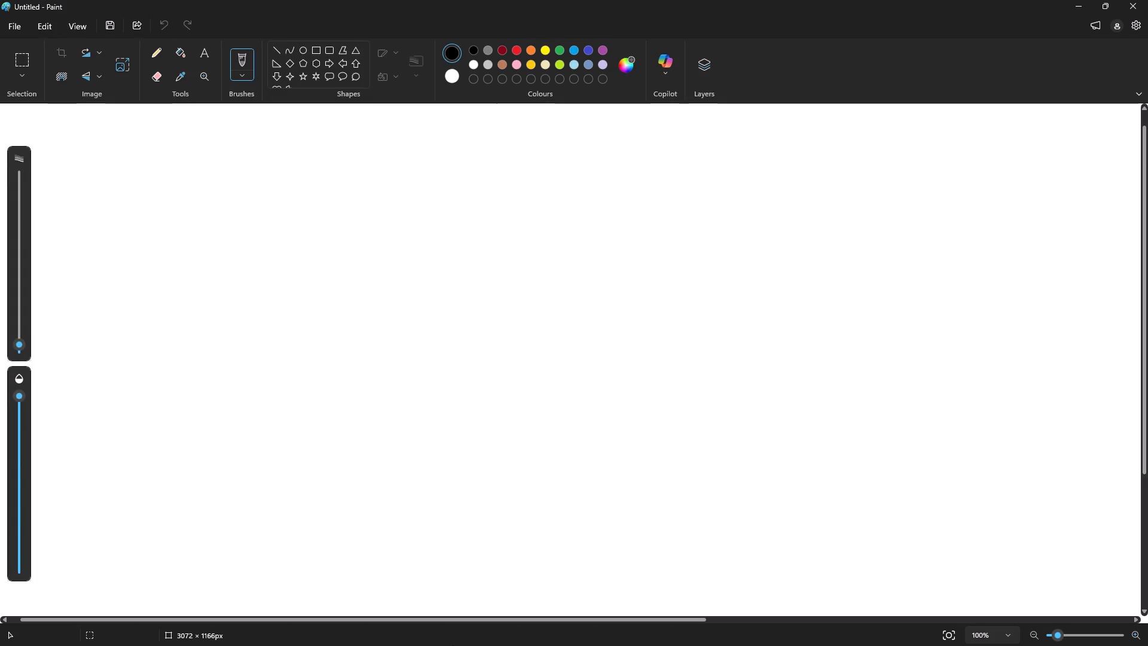
Close the File Explorer window that shows the Trading folder.
{"action": "left_click", "coordinate": [441, 630]}
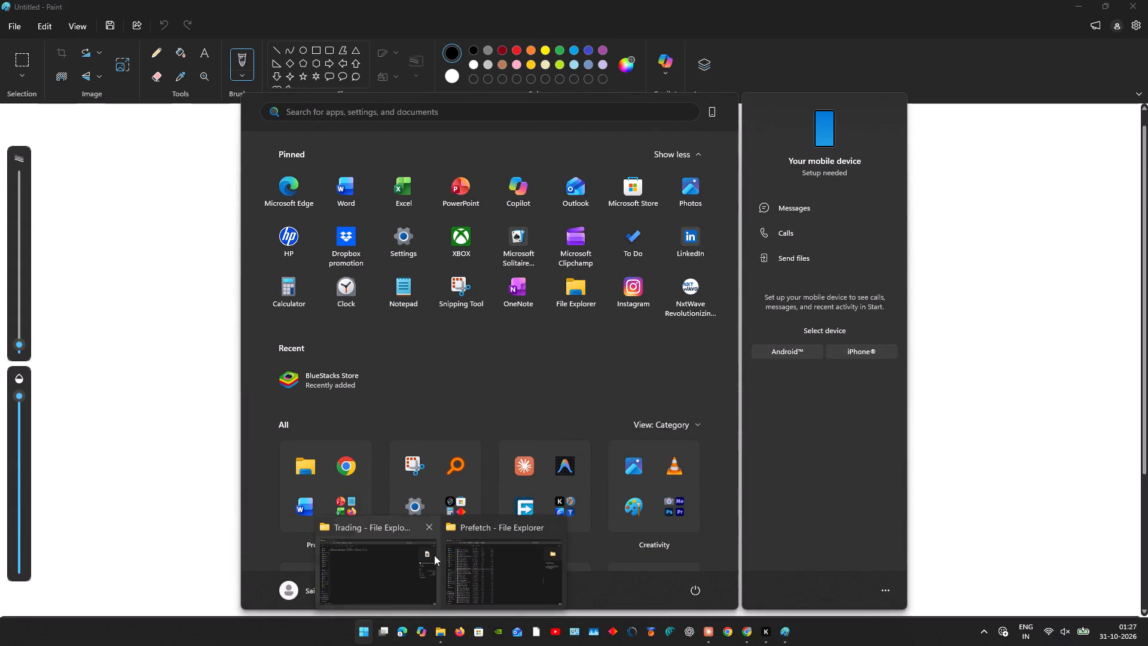
{"action": "left_click", "coordinate": [428, 531]}
In the remaining File Explorer window, open the ACADEMICS folder on the Studies (E:) drive.
{"action": "left_click", "coordinate": [455, 556]}
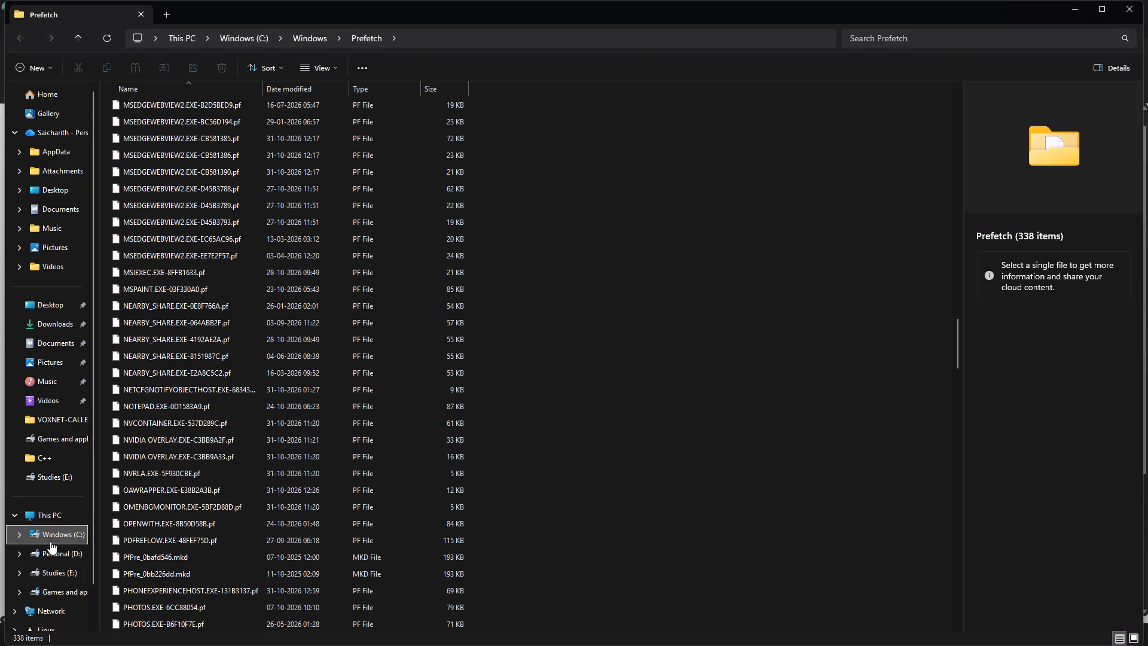
{"action": "left_click", "coordinate": [59, 568]}
{"action": "left_click", "coordinate": [230, 358]}
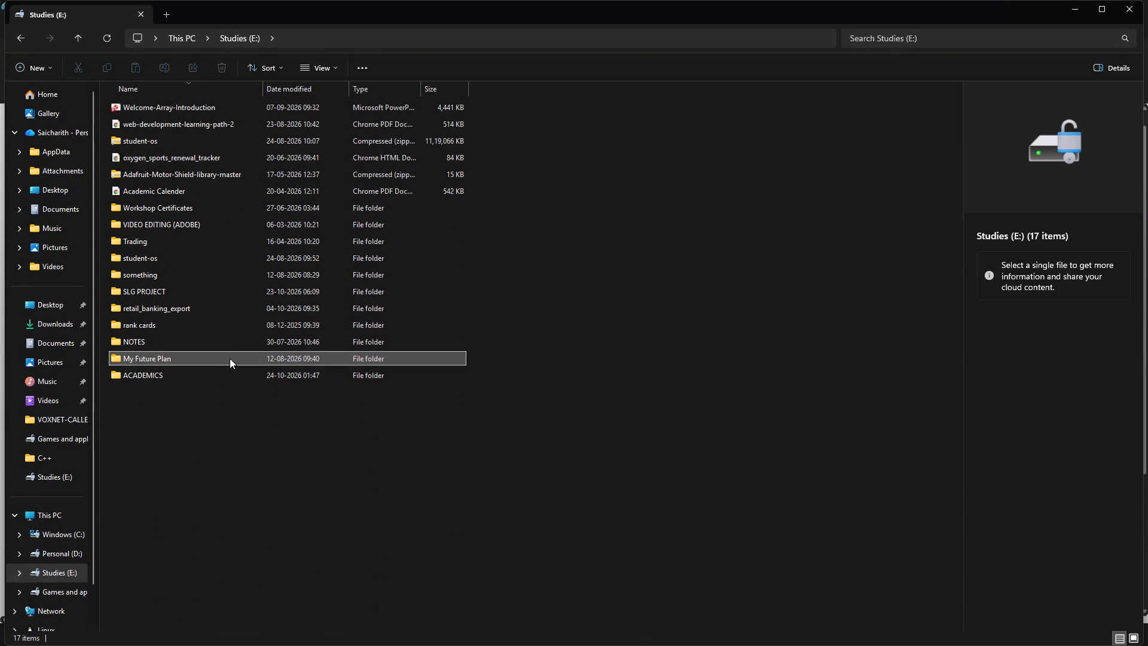
{"action": "double_click", "coordinate": [243, 370]}
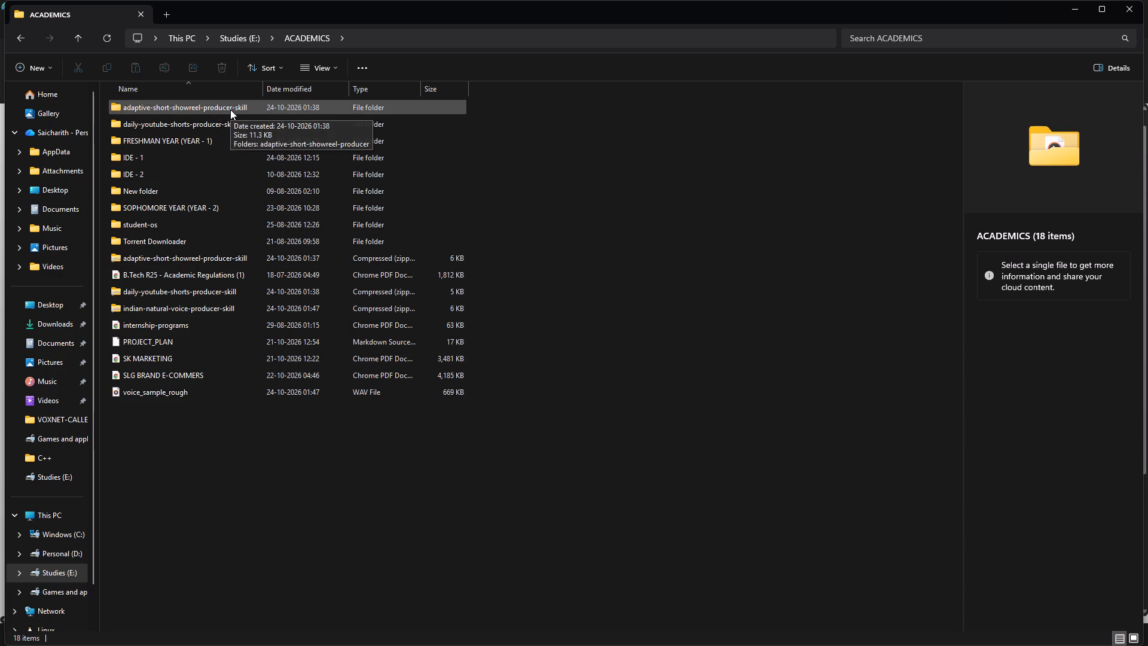
Delete the adaptive-short-showreel-producer-skill and daily-youtube-shorts-producer-skill folders from ACADEMICS.
{"action": "left_click_drag", "start_coordinate": [504, 120], "coordinate": [386, 104]}
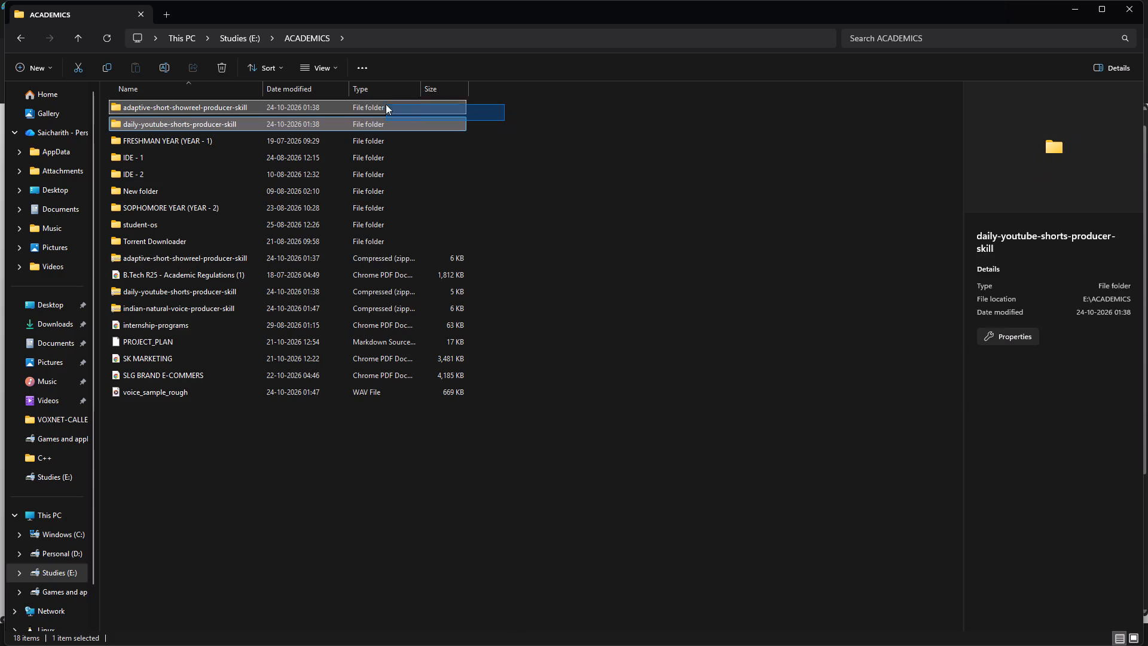
{"action": "left_click_drag", "start_coordinate": [386, 104], "coordinate": [368, 100]}
{"action": "key", "text": "Delete"}
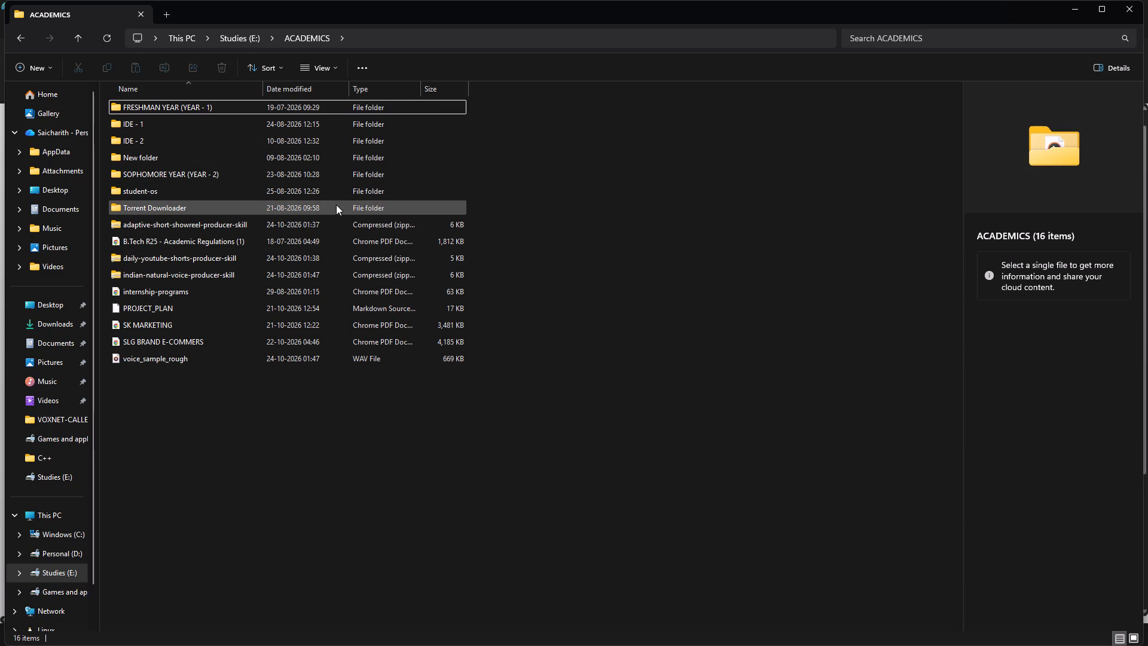
Delete the zipped adaptive-short-showreel-producer-skill, daily-youtube-shorts-producer-skill and indian-natural-voice-producer-skill archives from ACADEMICS.
{"action": "left_click", "coordinate": [347, 225]}
{"action": "key", "text": "Delete"}
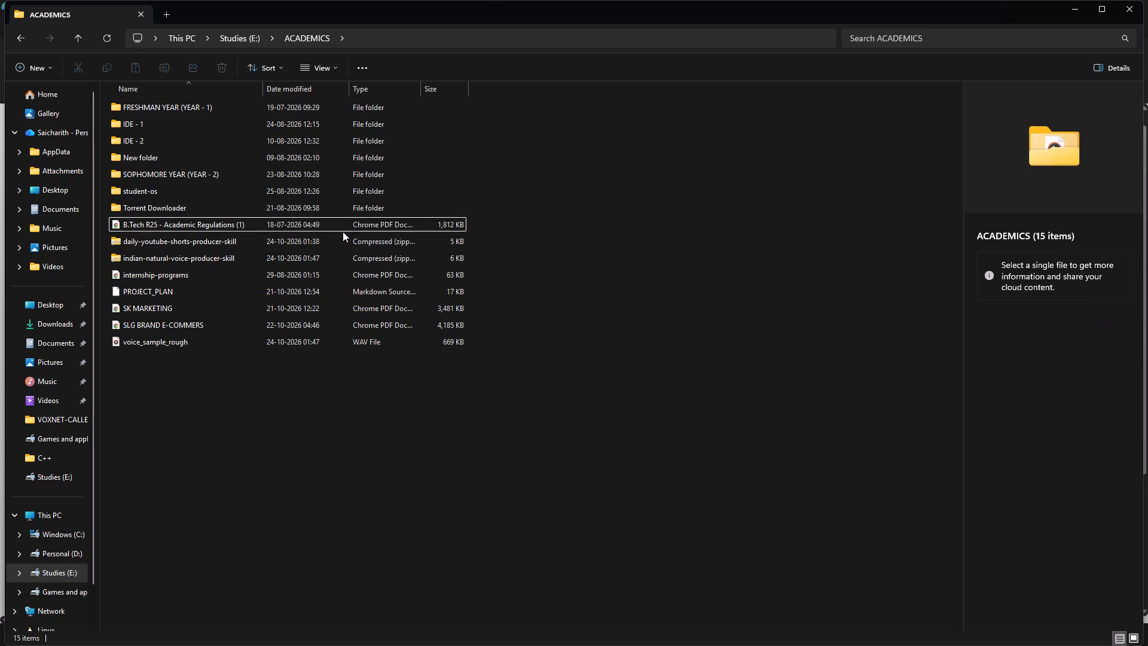
{"action": "left_click", "coordinate": [335, 242]}
{"action": "key", "text": "Delete"}
{"action": "left_click", "coordinate": [335, 242]}
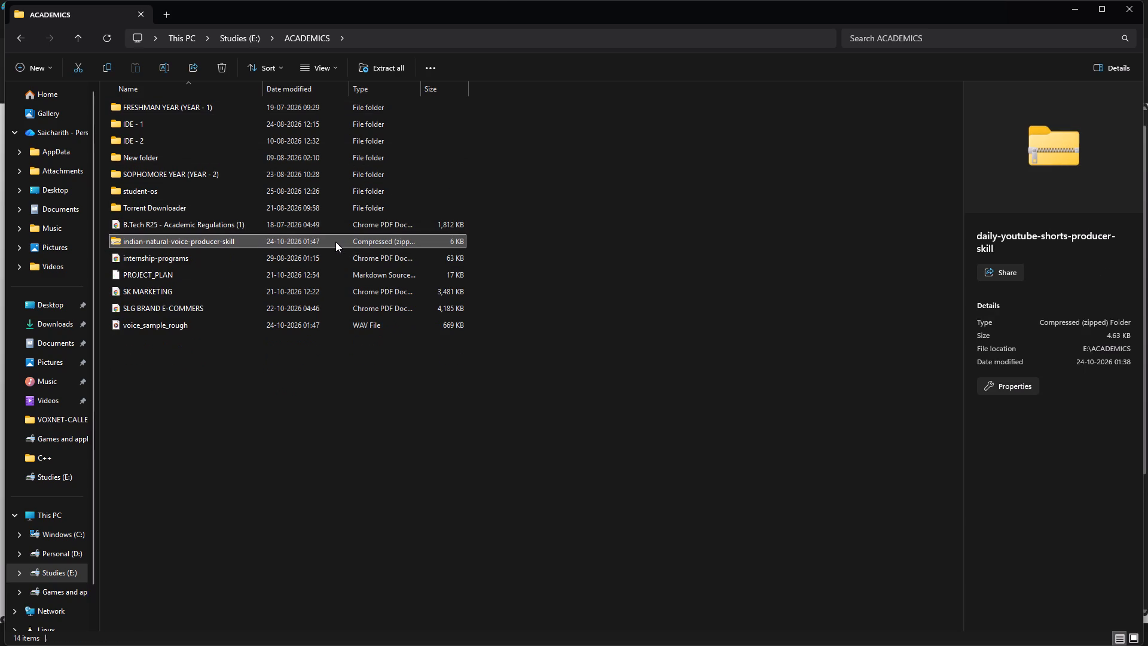
{"action": "key", "text": "Delete"}
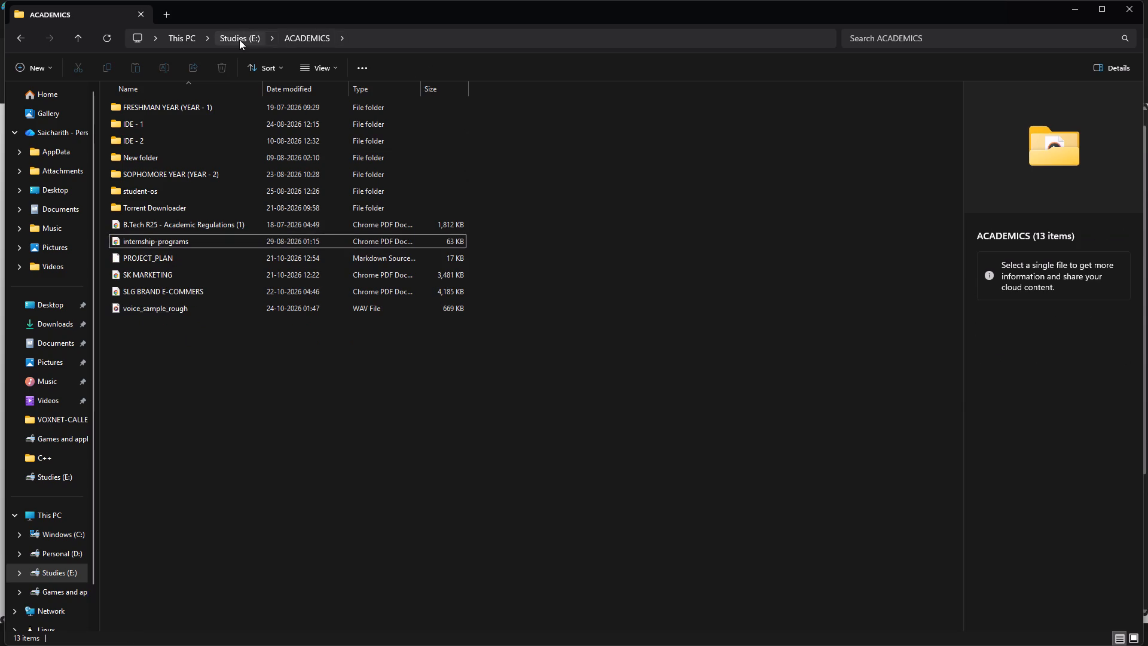
Open the LAB JOURNAL 7 Word document from the Year 2, TERM - 1, ADVANCED DATABASE MANAGEMENT SYSTEM Lab Journals folder.
{"action": "double_click", "coordinate": [245, 172]}
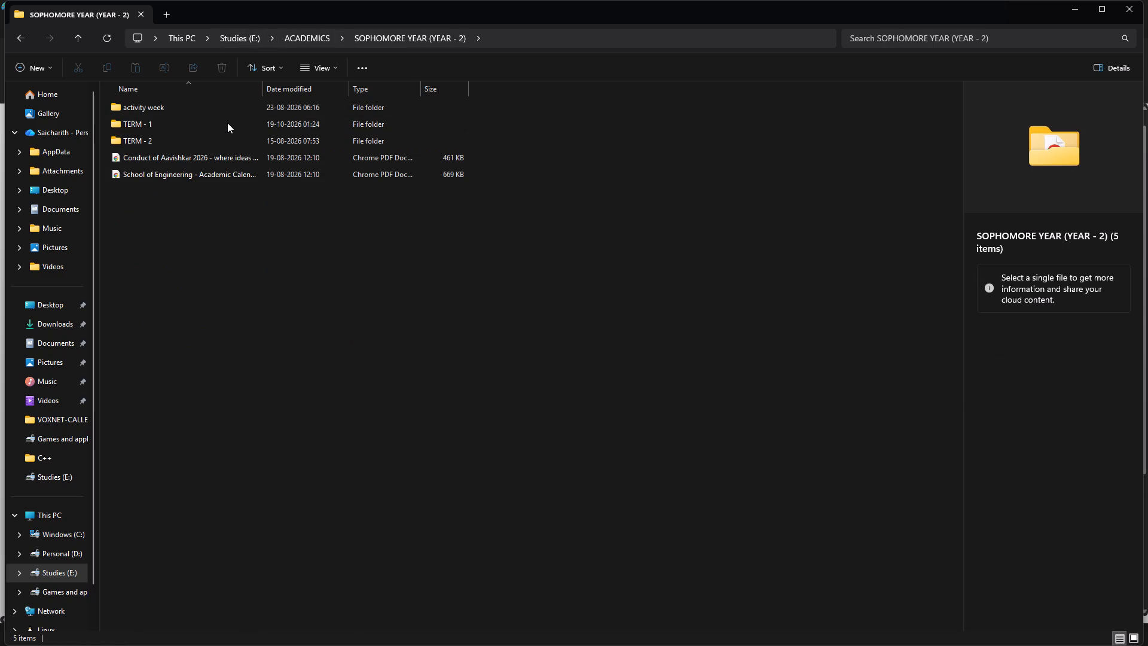
{"action": "double_click", "coordinate": [233, 130]}
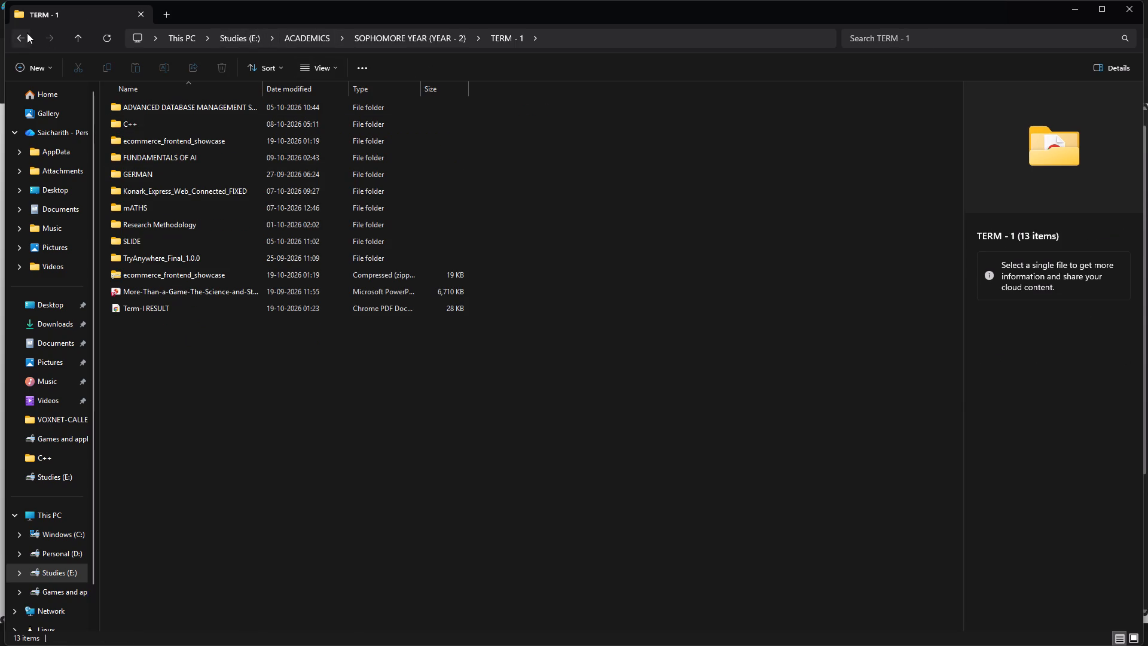
{"action": "double_click", "coordinate": [205, 109]}
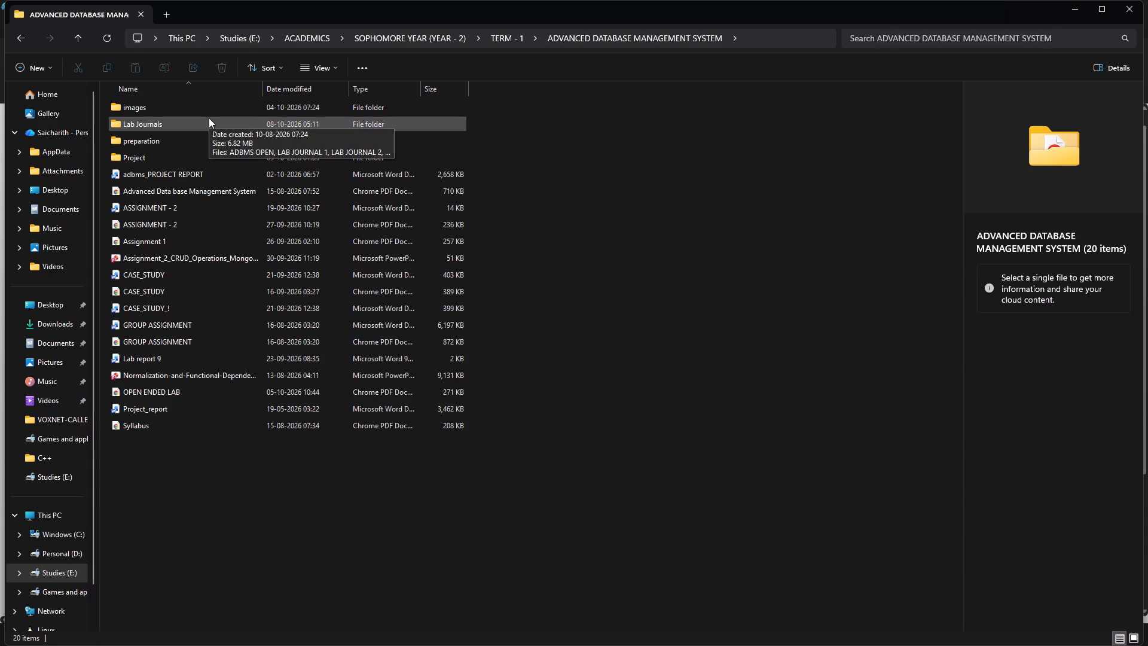
{"action": "double_click", "coordinate": [209, 118]}
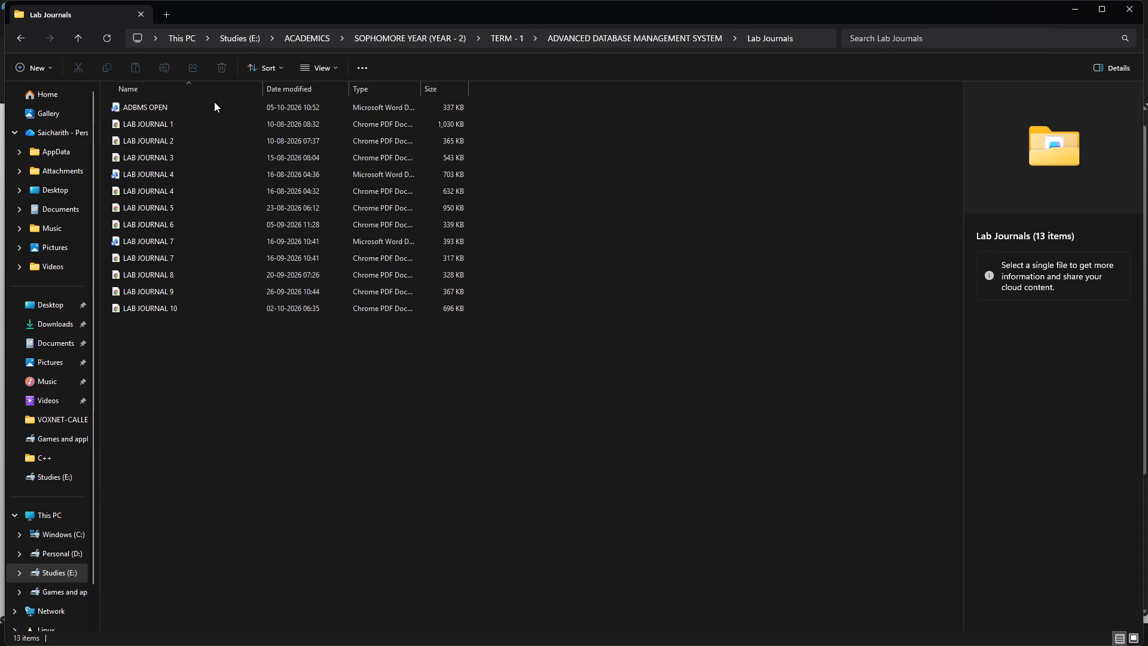
{"action": "double_click", "coordinate": [226, 237]}
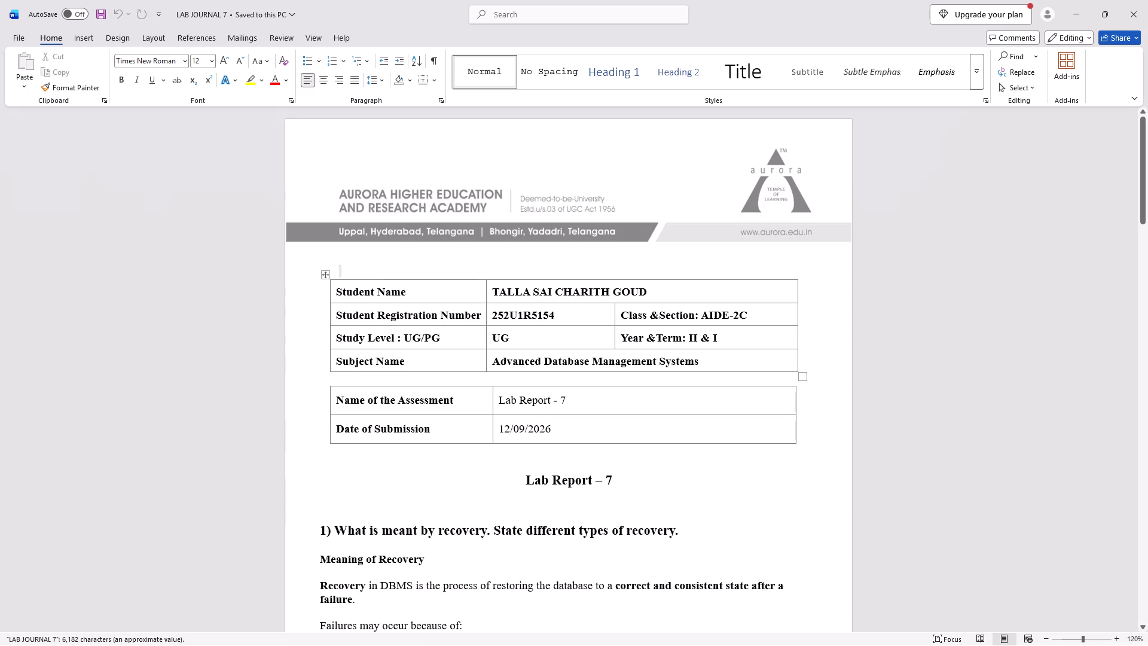
Set the Year & Term entry in the document's student details table to II & II.
{"action": "left_click", "coordinate": [721, 337]}
{"action": "key", "text": "BackSpace"}
{"action": "key", "text": "i"}
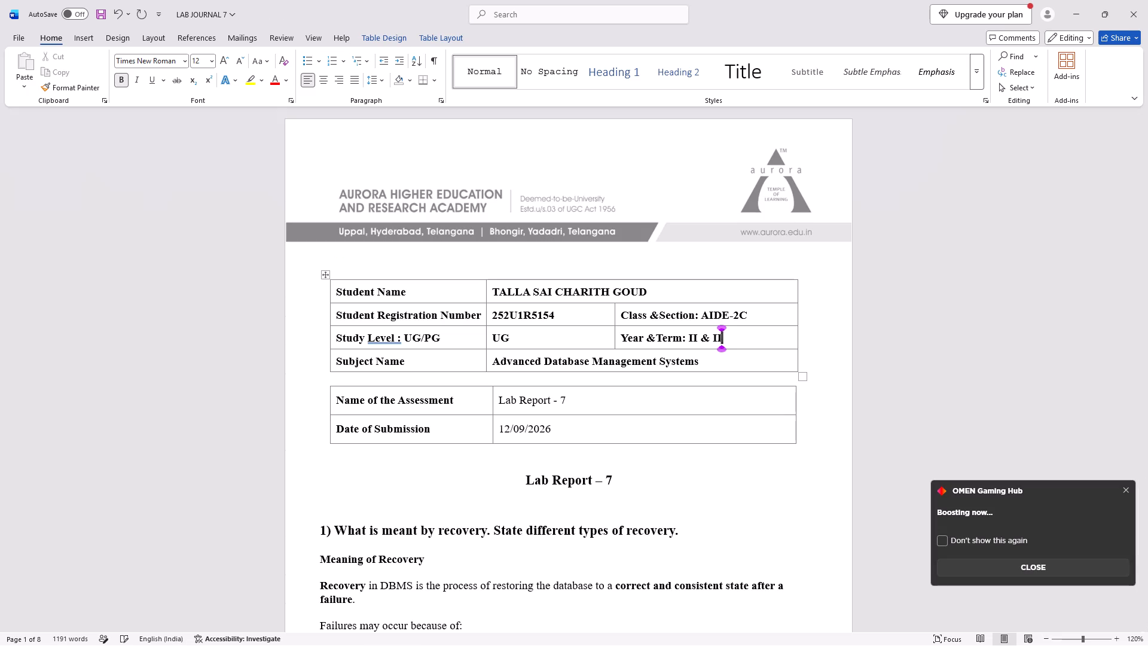
{"action": "key", "text": "Down"}
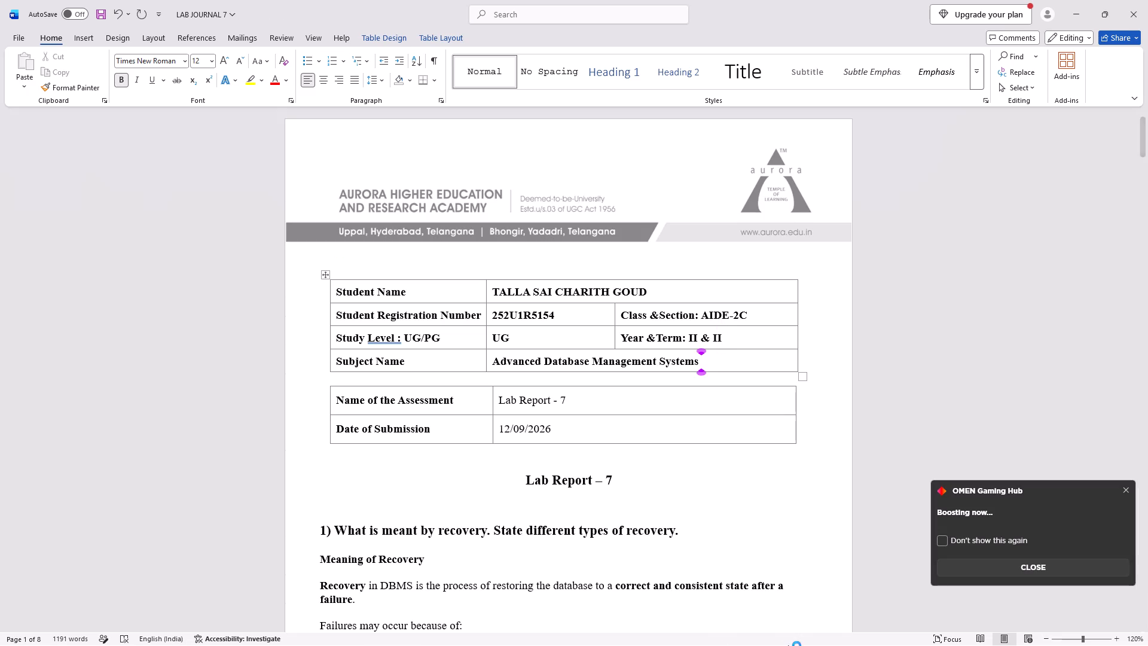
In Chrome, copy the text of the course name Backend Development Fundamentals from the Coding Practice page using Google Lens.
{"action": "left_click", "coordinate": [734, 630]}
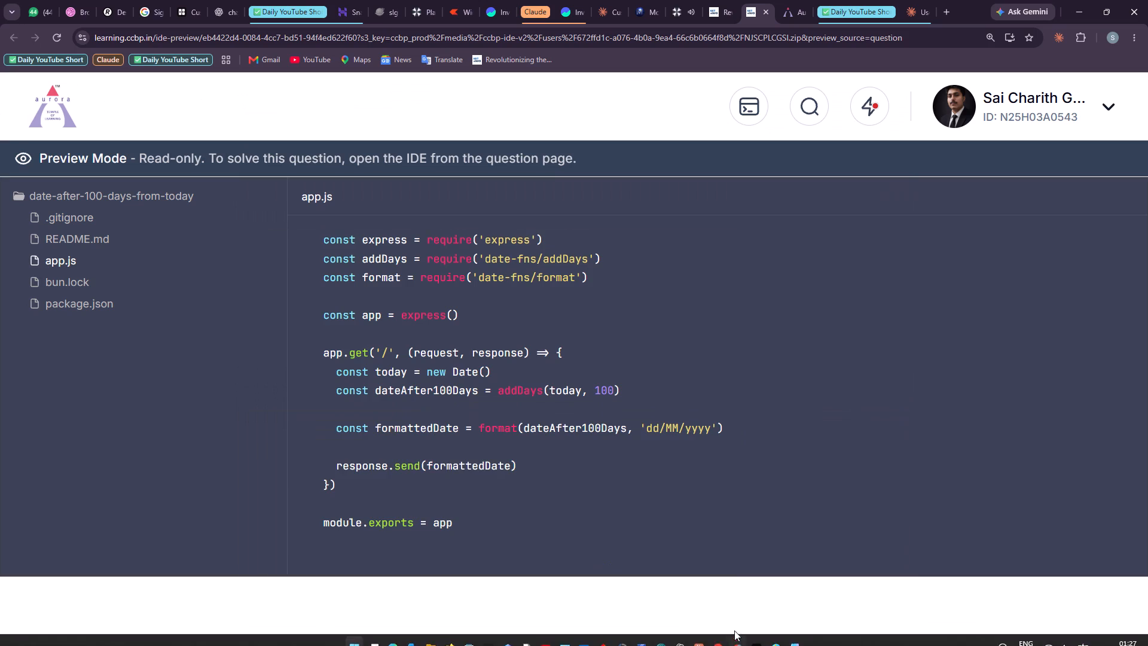
{"action": "left_click", "coordinate": [725, 1]}
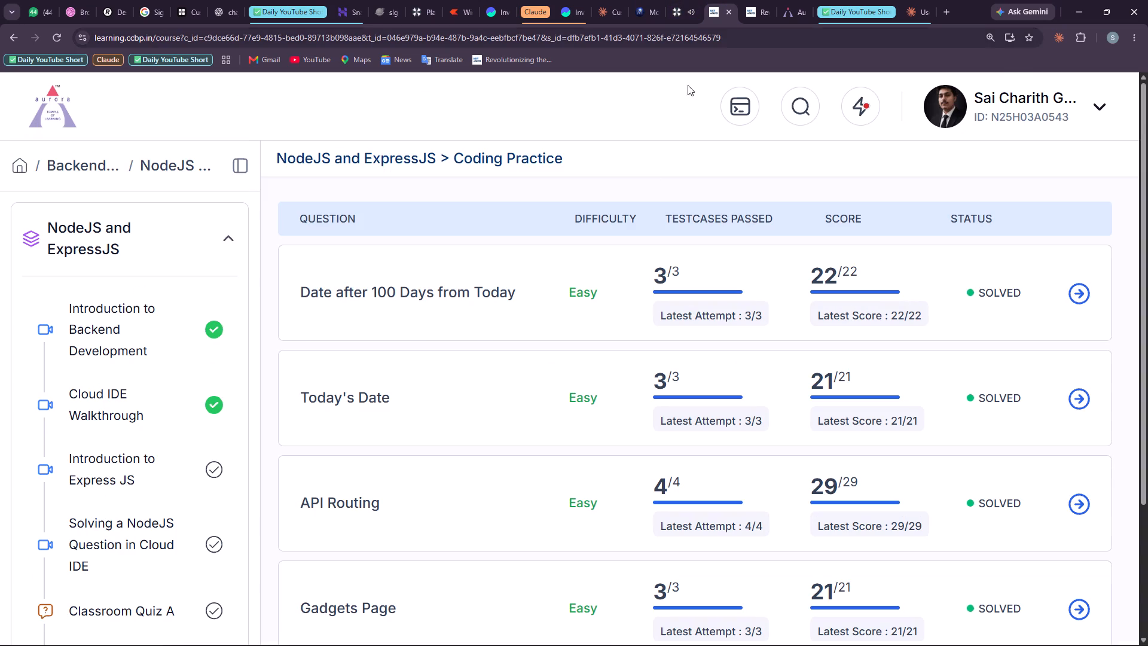
{"action": "right_click", "coordinate": [86, 161]}
{"action": "left_click", "coordinate": [118, 290]}
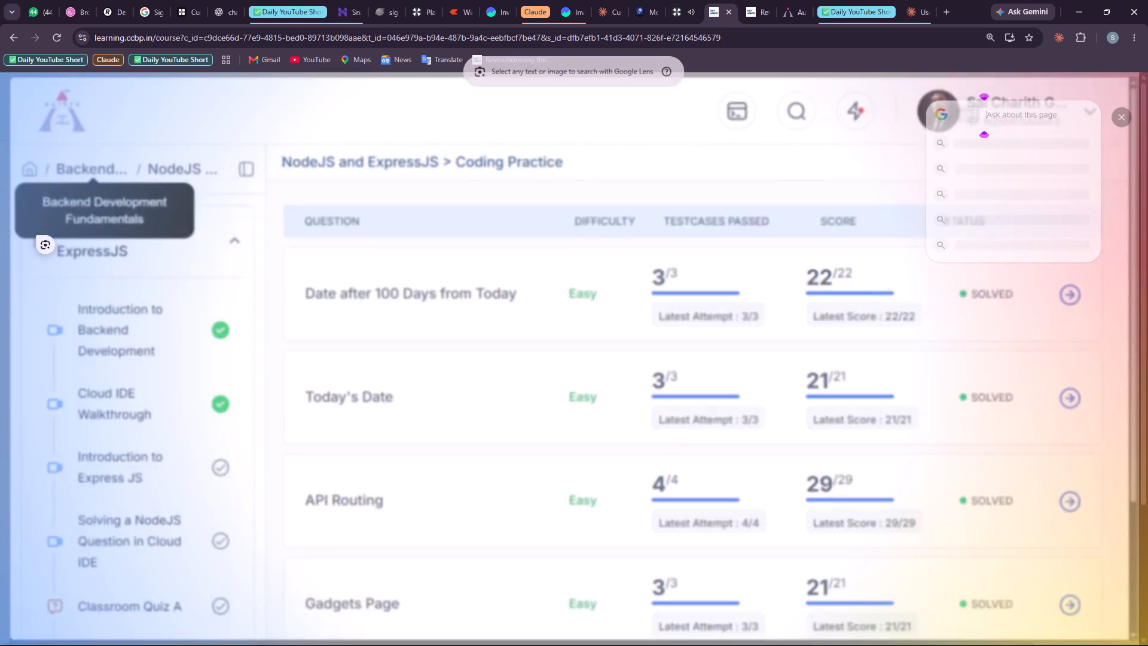
{"action": "left_click_drag", "start_coordinate": [23, 188], "coordinate": [167, 226]}
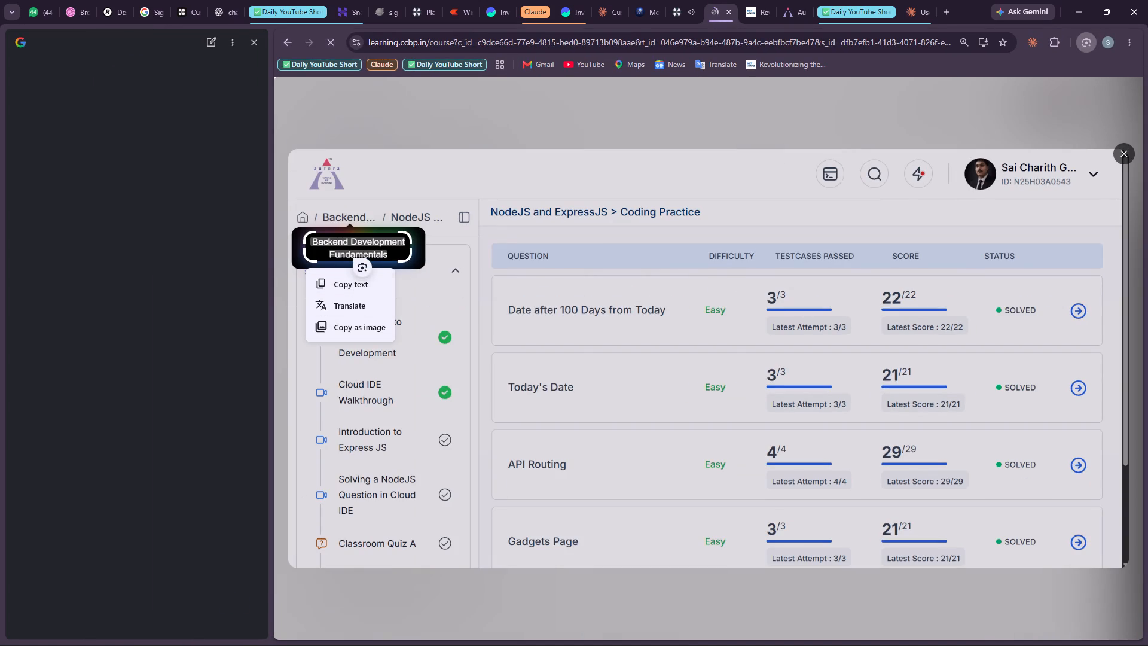
{"action": "left_click", "coordinate": [357, 292]}
{"action": "left_click", "coordinate": [245, 45]}
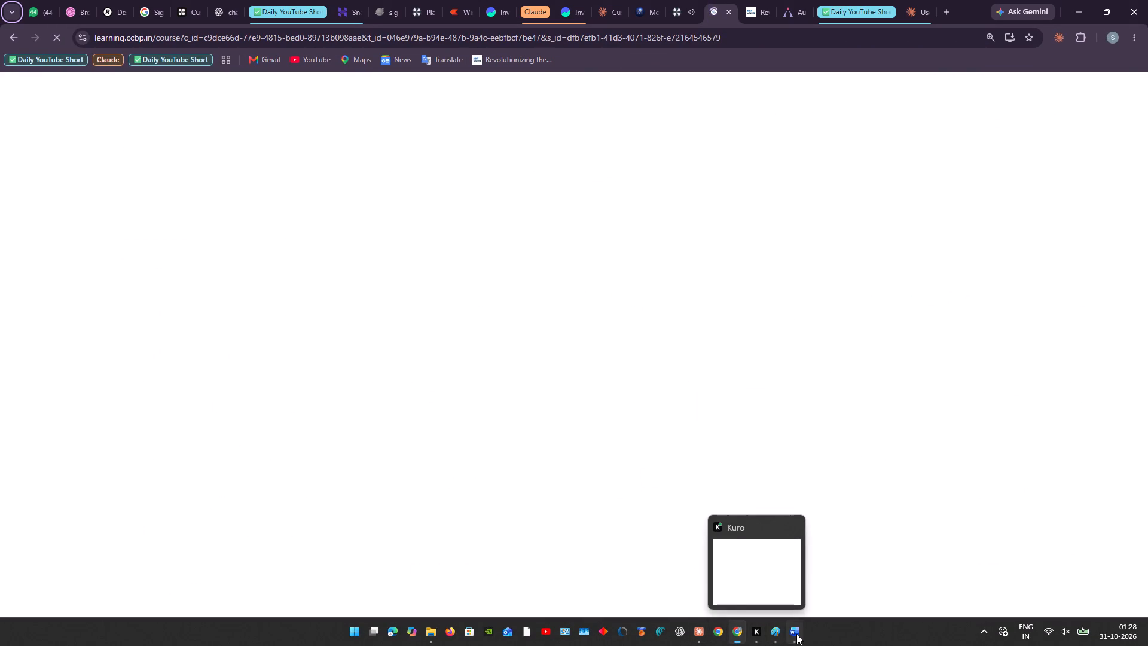
Back in Word, replace the Subject Name entry with the copied text Backend Development Fundamentals, on a single line.
{"action": "left_click", "coordinate": [796, 634]}
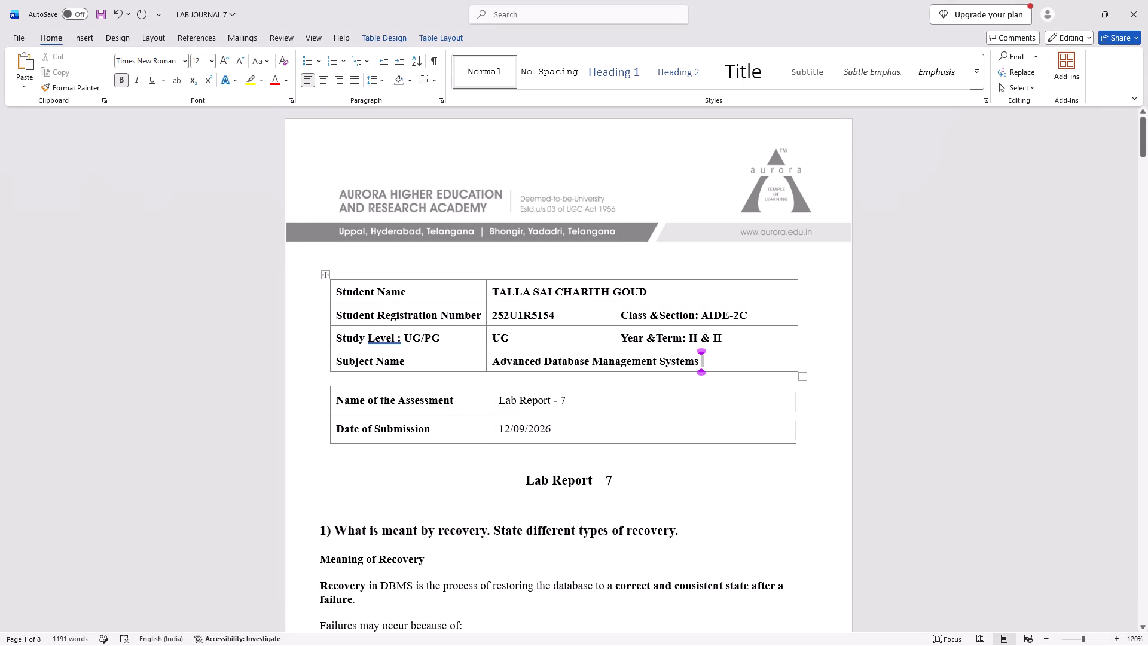
{"action": "key", "text": "ctrl+shift+Left"}
{"action": "key", "text": "ctrl+shift+Left"}
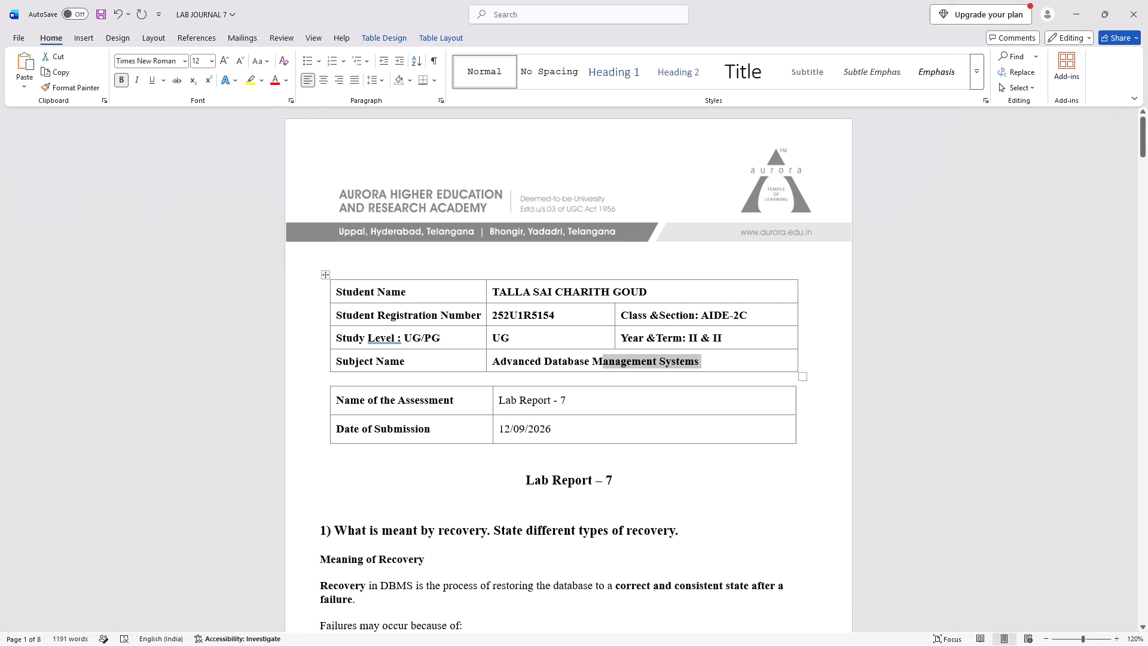
{"action": "key", "text": "ctrl+shift+Left"}
{"action": "key", "text": "ctrl+shift+Left"}
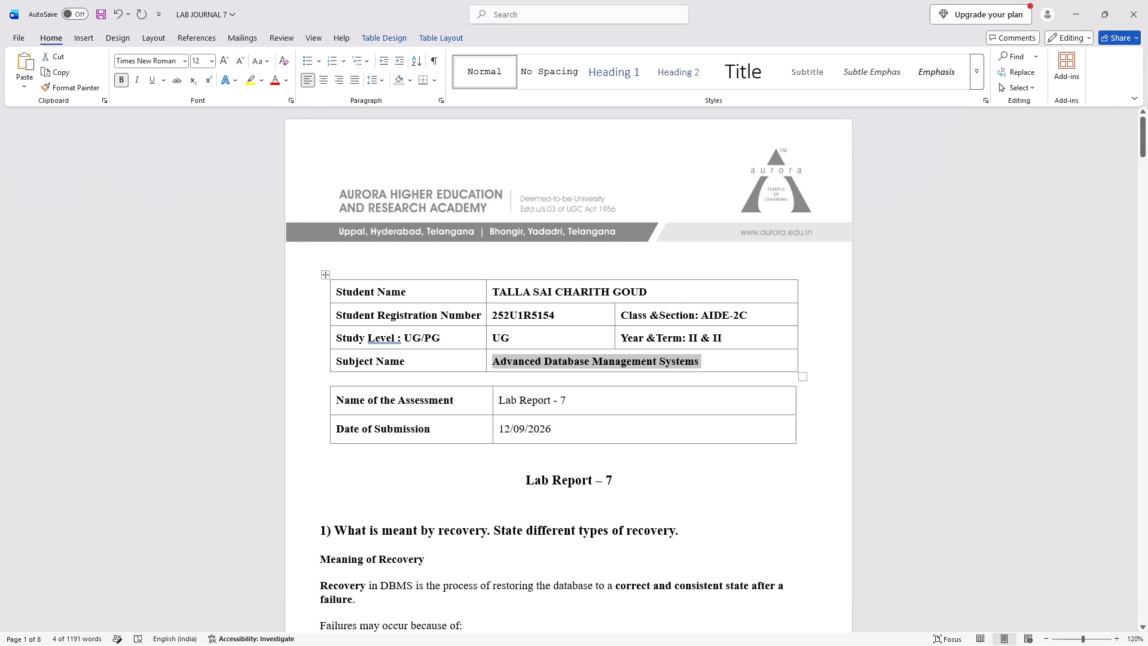
{"action": "key", "text": "ctrl+v"}
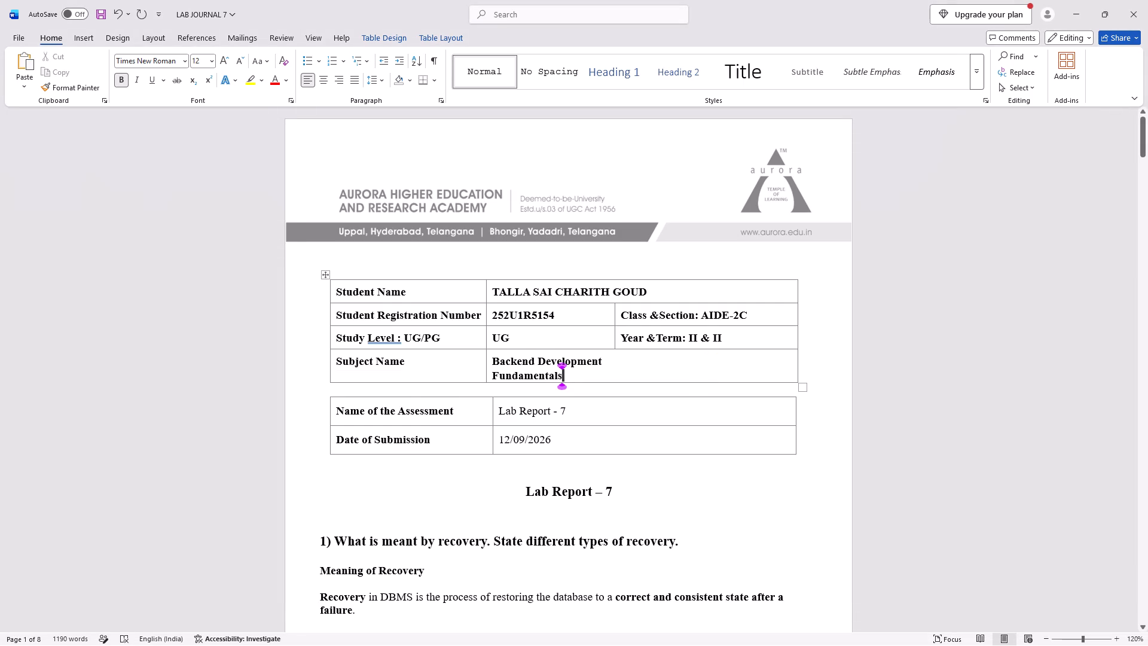
{"action": "left_click", "coordinate": [494, 374]}
{"action": "key", "text": "BackSpace"}
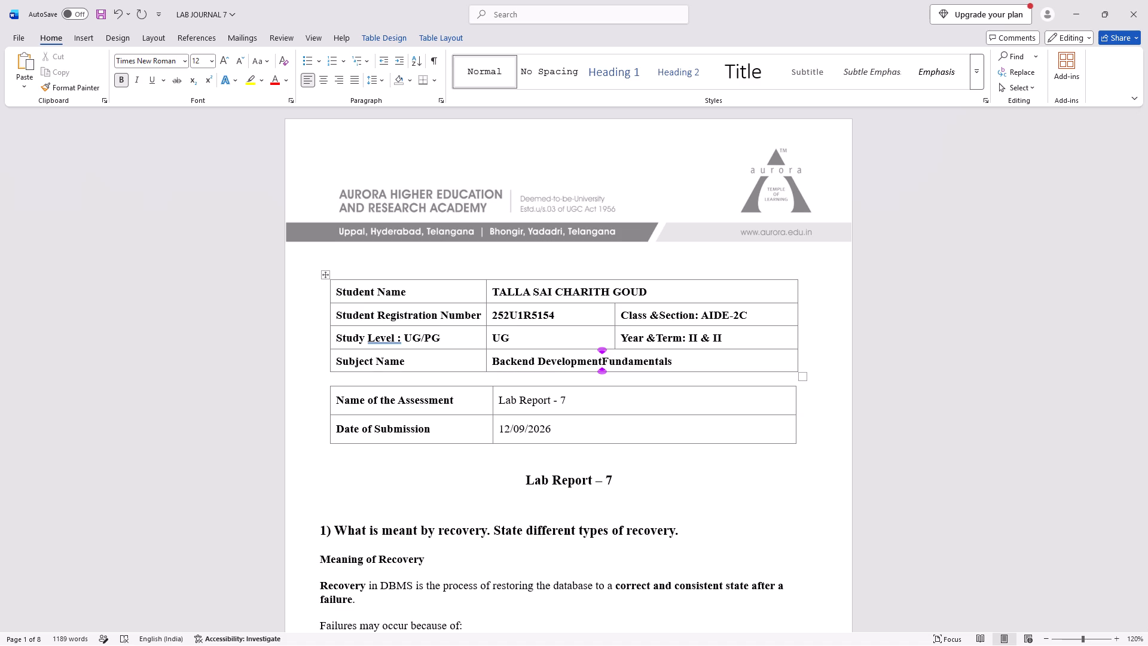
{"action": "key", "text": "space"}
Change the Name of the Assessment entry to Lab Report - 1.
{"action": "left_click", "coordinate": [584, 398]}
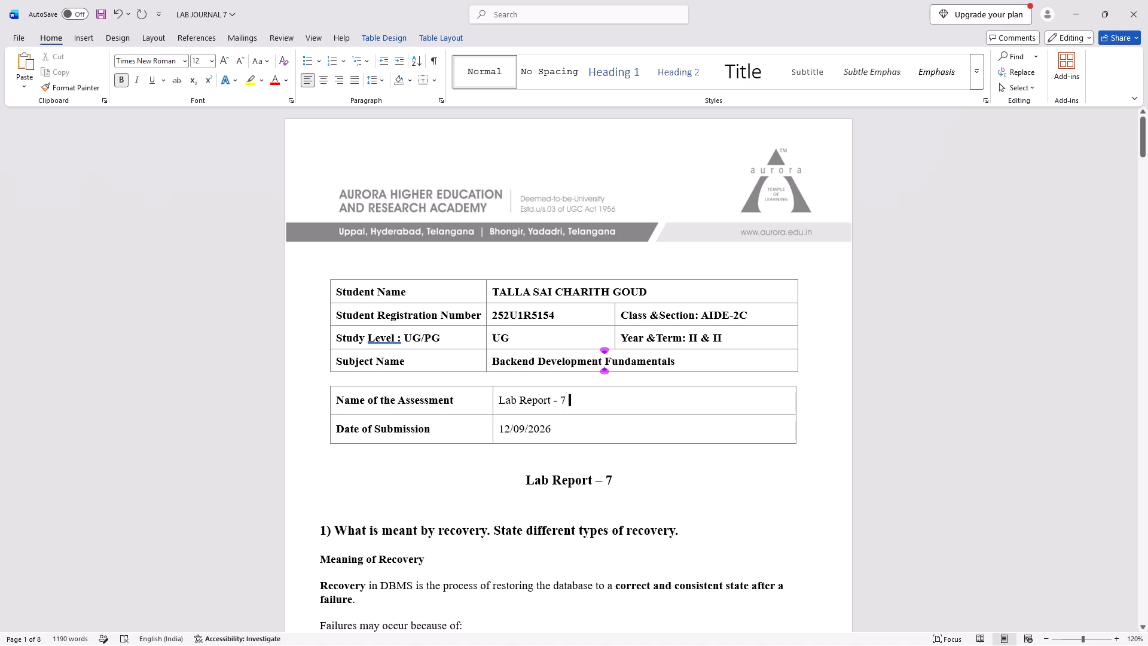
{"action": "key", "text": "BackSpace"}
{"action": "key", "text": "BackSpace"}
{"action": "key", "text": "1"}
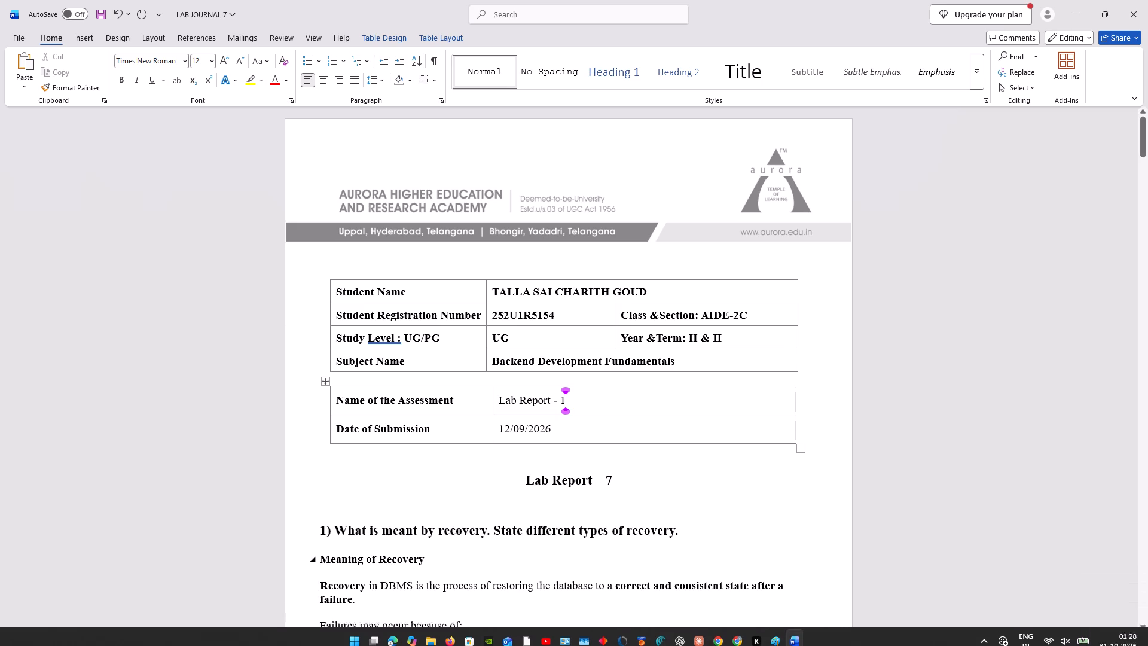
Set the Date of Submission to 31/10/2026.
{"action": "left_click", "coordinate": [524, 426]}
{"action": "key", "text": "BackSpace"}
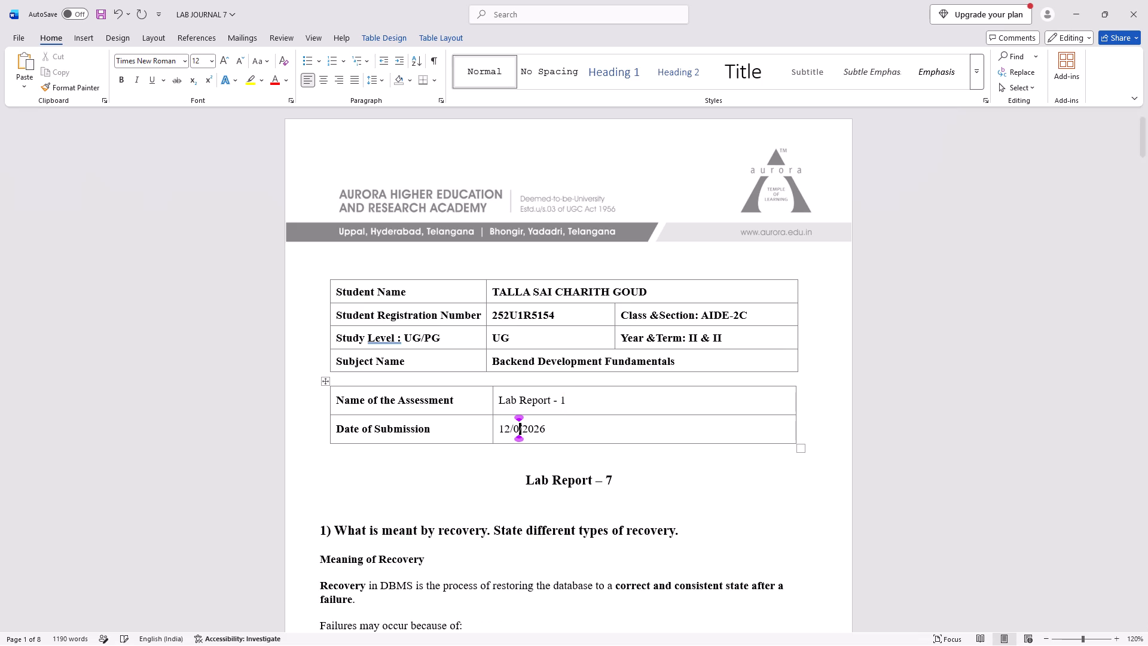
{"action": "key", "text": "Left"}
{"action": "key", "text": "1"}
{"action": "key", "text": "Left"}
{"action": "key", "text": "Left"}
{"action": "key", "text": "BackSpace"}
{"action": "key", "text": "BackSpace"}
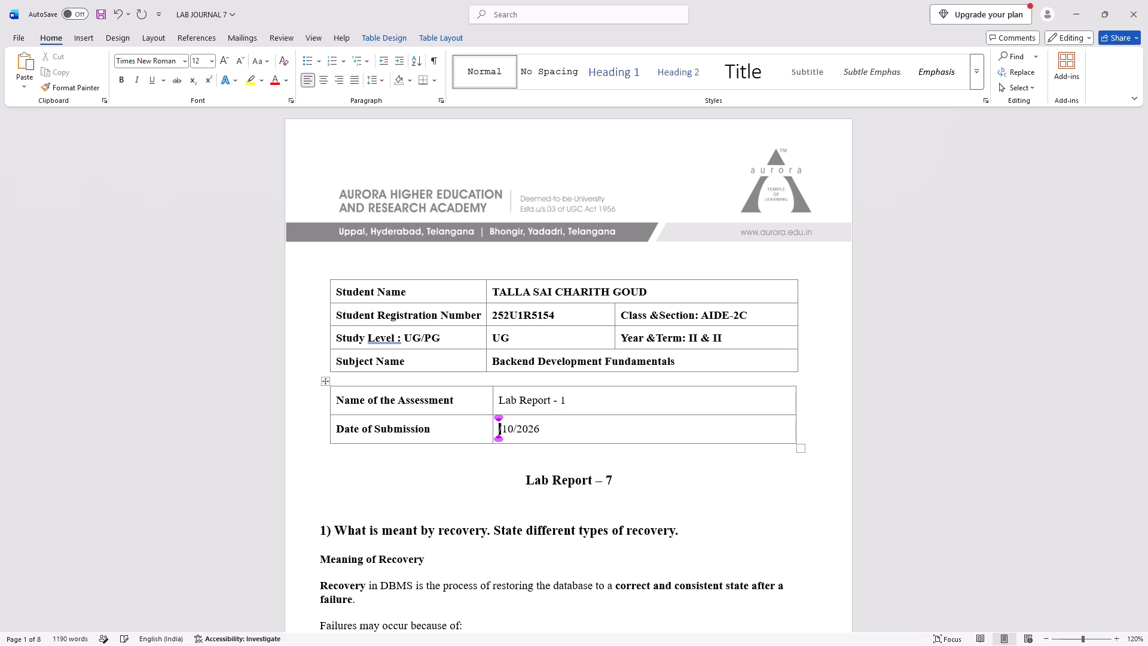
{"action": "type", "text": "31"}
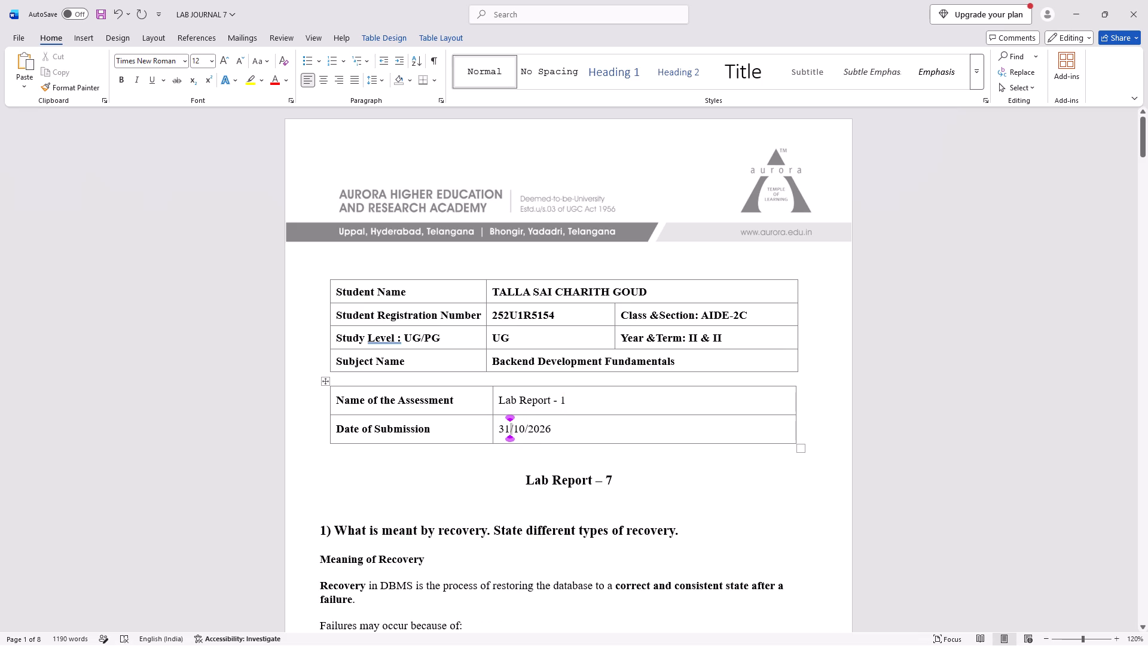
Change the centred heading below the tables to Lab Report – 1.
{"action": "left_click", "coordinate": [627, 473]}
{"action": "key", "text": "BackSpace"}
{"action": "key", "text": "1"}
Delete all the old database recovery content below the Lab Report – 1 heading, through the end of the document.
{"action": "scroll", "coordinate": [618, 474], "scroll_direction": "down", "scroll_amount": 4}
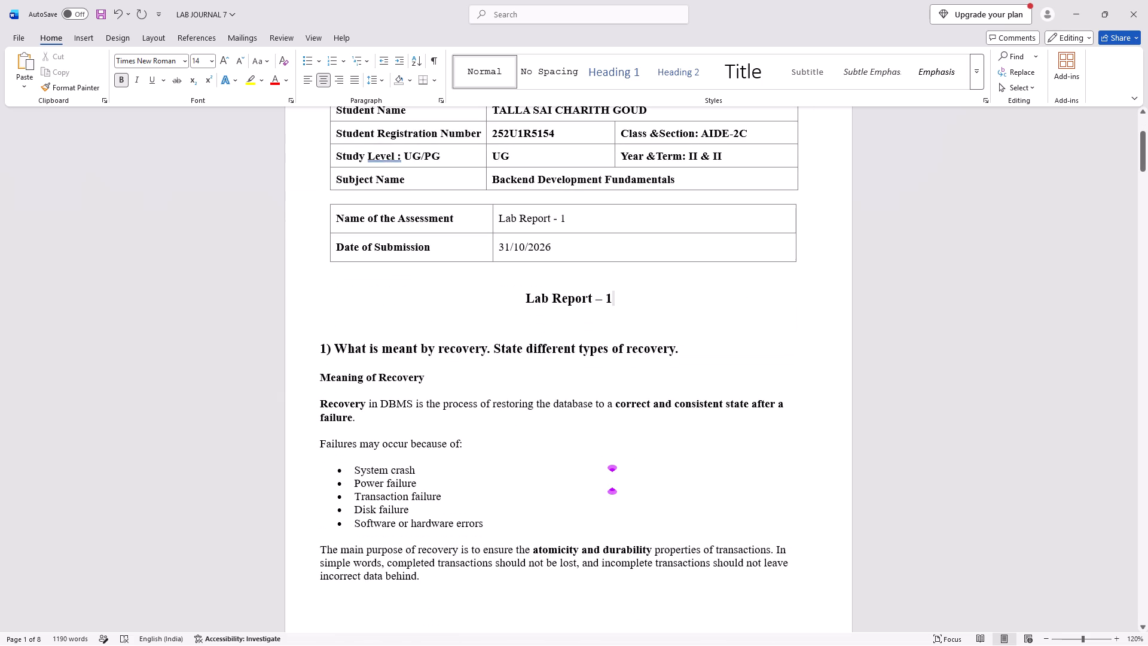
{"action": "left_click_drag", "start_coordinate": [323, 345], "coordinate": [488, 557]}
{"action": "scroll", "coordinate": [488, 554], "scroll_direction": "down", "scroll_amount": 4}
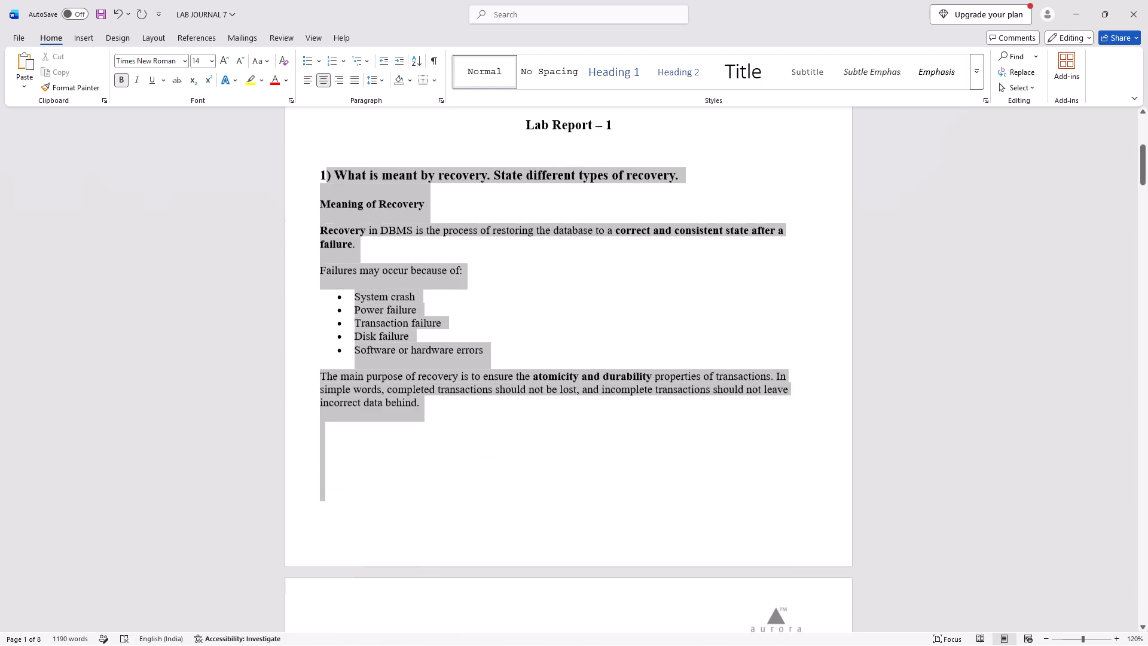
{"action": "left_click_drag", "start_coordinate": [488, 557], "coordinate": [484, 547]}
{"action": "left_click", "coordinate": [362, 264]}
{"action": "left_click_drag", "start_coordinate": [321, 166], "coordinate": [639, 433]}
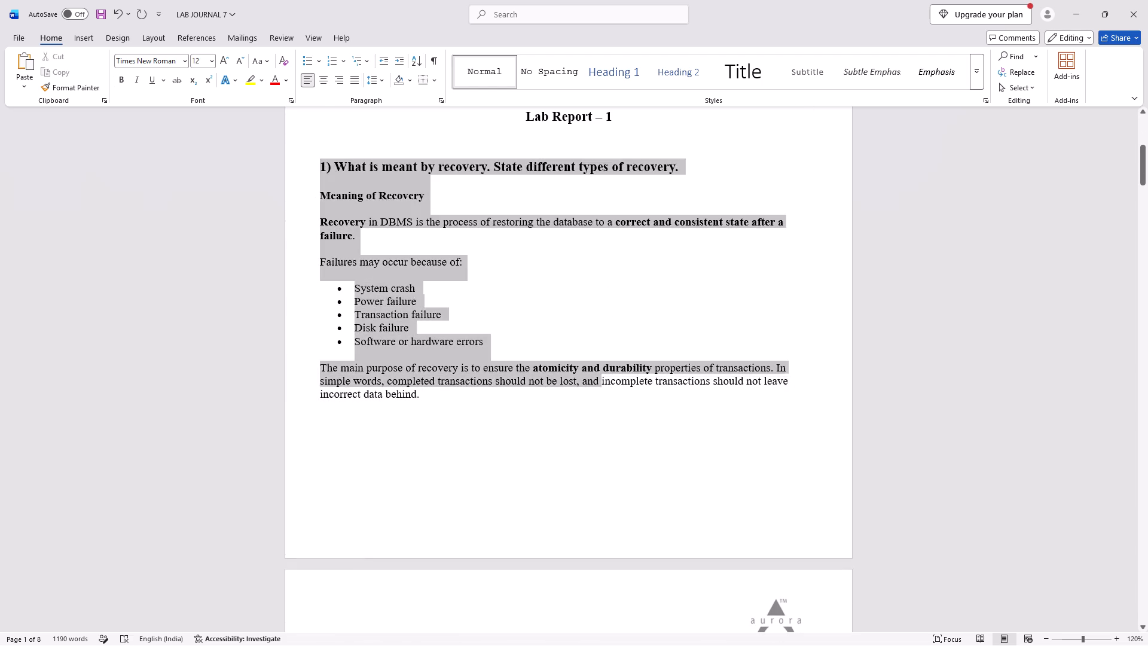
{"action": "left_click_drag", "start_coordinate": [639, 433], "coordinate": [654, 523]}
{"action": "scroll", "coordinate": [668, 526], "scroll_direction": "down", "scroll_amount": 20}
{"action": "scroll", "coordinate": [668, 526], "scroll_direction": "down", "scroll_amount": 20}
{"action": "scroll", "coordinate": [668, 526], "scroll_direction": "down", "scroll_amount": 2}
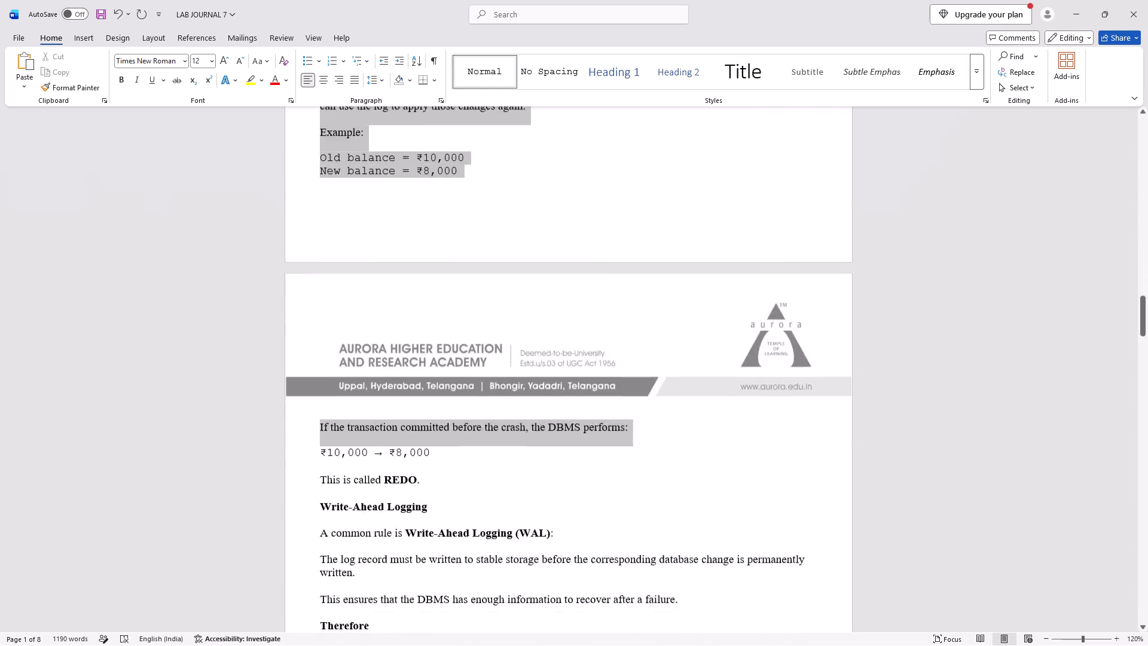
{"action": "left_click_drag", "start_coordinate": [654, 523], "coordinate": [655, 532]}
{"action": "scroll", "coordinate": [654, 523], "scroll_direction": "down", "scroll_amount": 20}
{"action": "scroll", "coordinate": [654, 523], "scroll_direction": "down", "scroll_amount": 20}
{"action": "scroll", "coordinate": [654, 523], "scroll_direction": "down", "scroll_amount": 6}
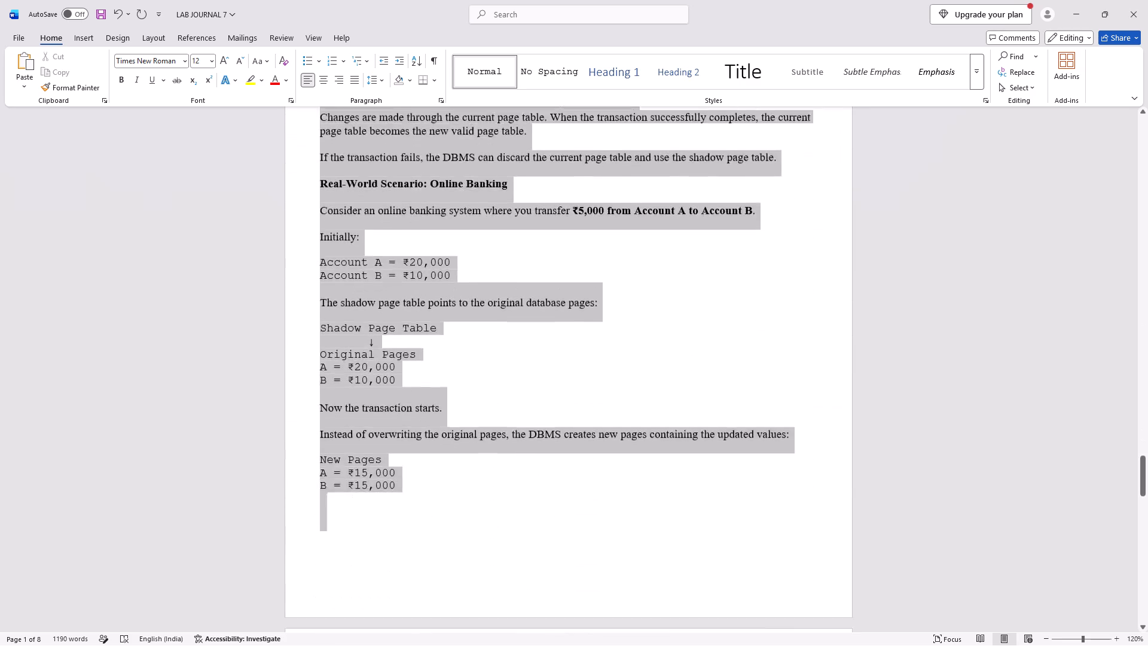
{"action": "left_click_drag", "start_coordinate": [655, 532], "coordinate": [659, 535]}
{"action": "scroll", "coordinate": [655, 532], "scroll_direction": "down", "scroll_amount": 20}
{"action": "scroll", "coordinate": [655, 532], "scroll_direction": "down", "scroll_amount": 20}
{"action": "scroll", "coordinate": [655, 532], "scroll_direction": "down", "scroll_amount": 6}
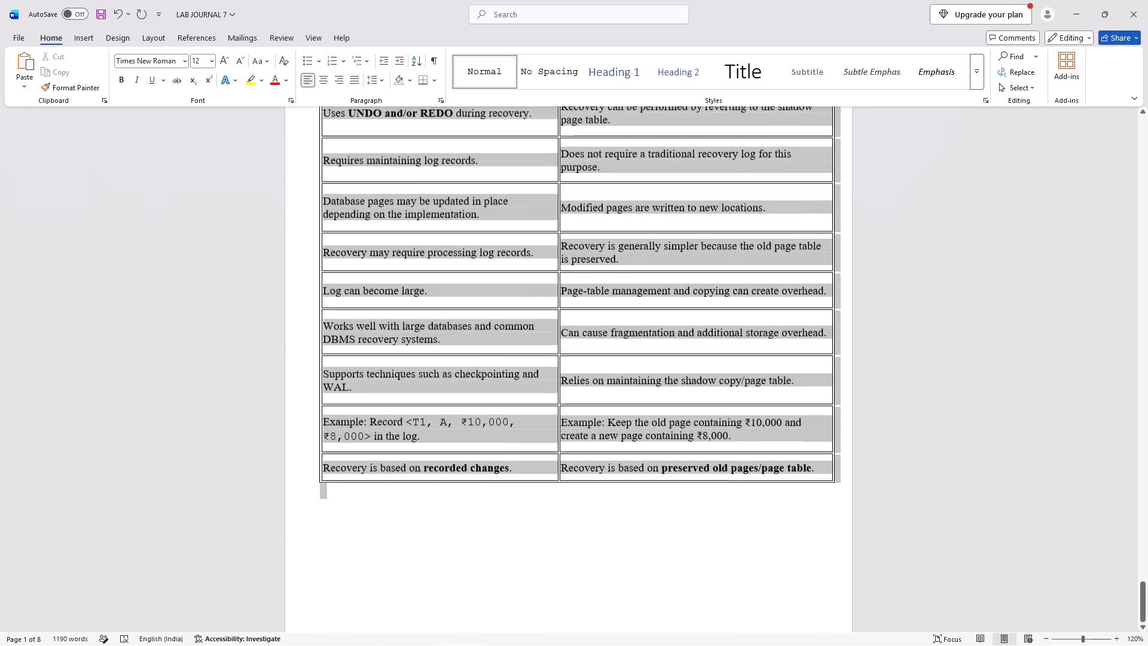
{"action": "scroll", "coordinate": [659, 535], "scroll_direction": "down", "scroll_amount": 2}
{"action": "left_click_drag", "start_coordinate": [659, 535], "coordinate": [659, 536]}
{"action": "key", "text": "BackSpace"}
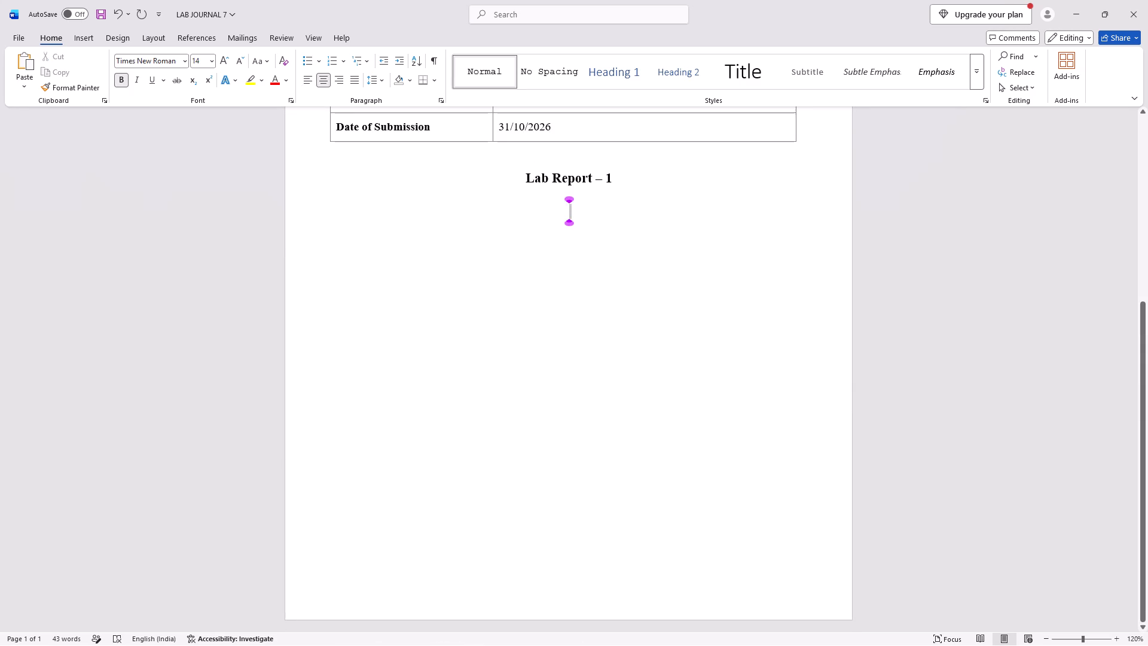
Start a left-aligned item 1) below the Lab Report – 1 heading, followed by a new line.
{"action": "key", "text": "BackSpace"}
{"action": "key", "text": "1"}
{"action": "key", "text": "shift+parenright"}
{"action": "key", "text": "Return"}
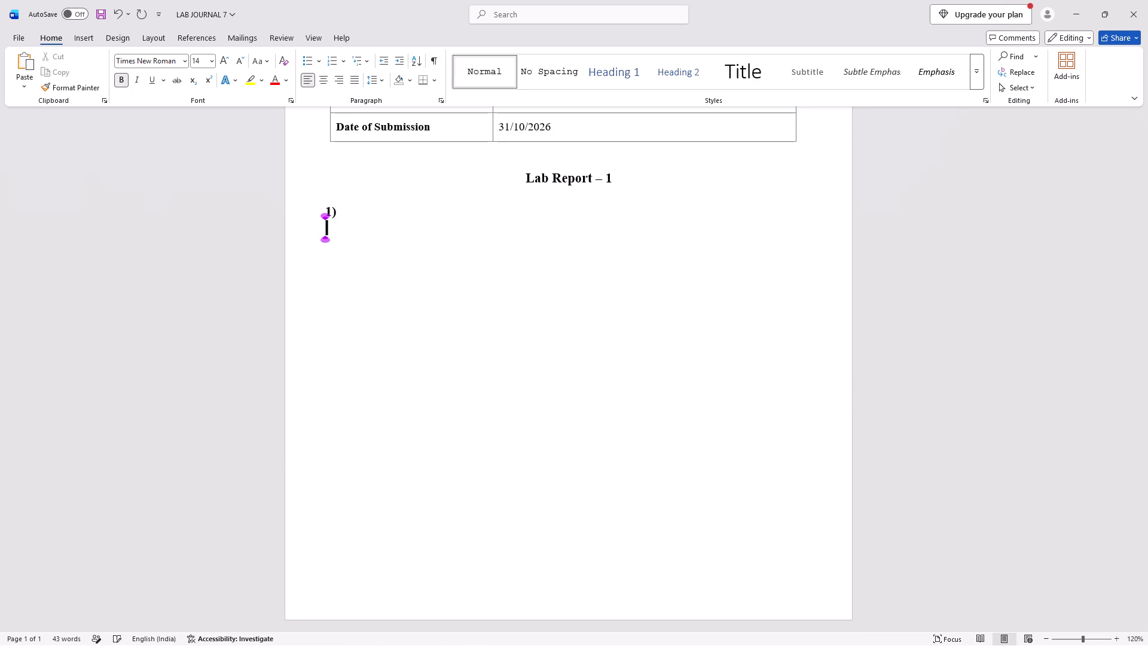
In Chrome, copy the whole date-after-100-days-from-today app.js preview page as an image using Google Lens.
{"action": "left_click", "coordinate": [740, 635]}
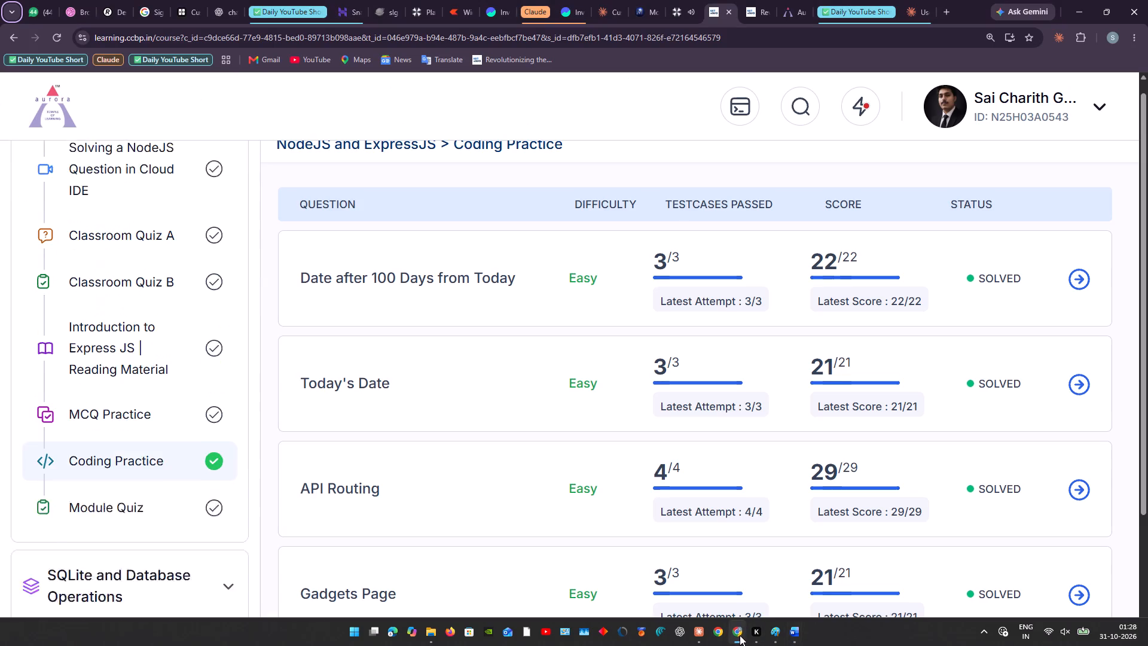
{"action": "left_click", "coordinate": [760, 0]}
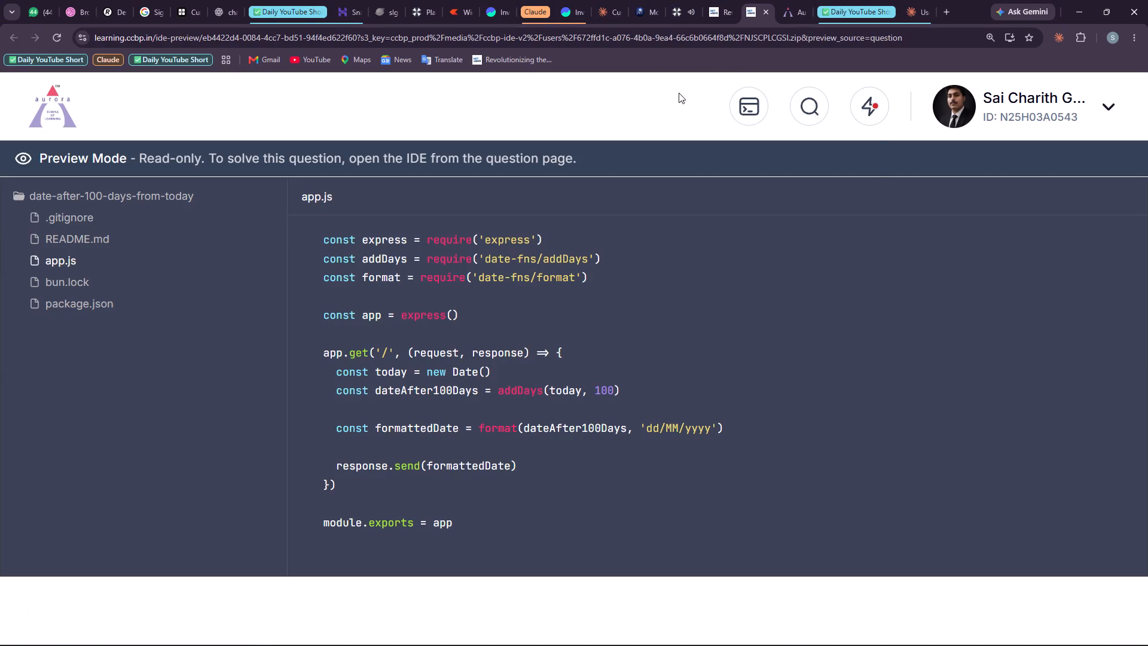
{"action": "right_click", "coordinate": [675, 93]}
{"action": "left_click", "coordinate": [731, 224]}
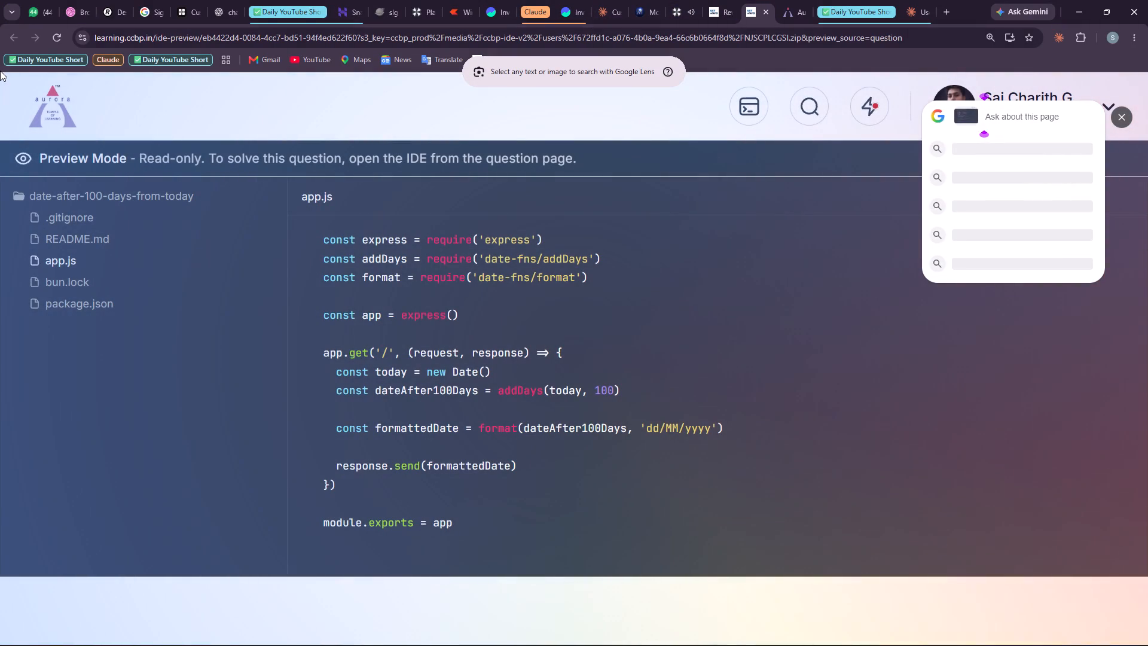
{"action": "left_click_drag", "start_coordinate": [0, 72], "coordinate": [1147, 645]}
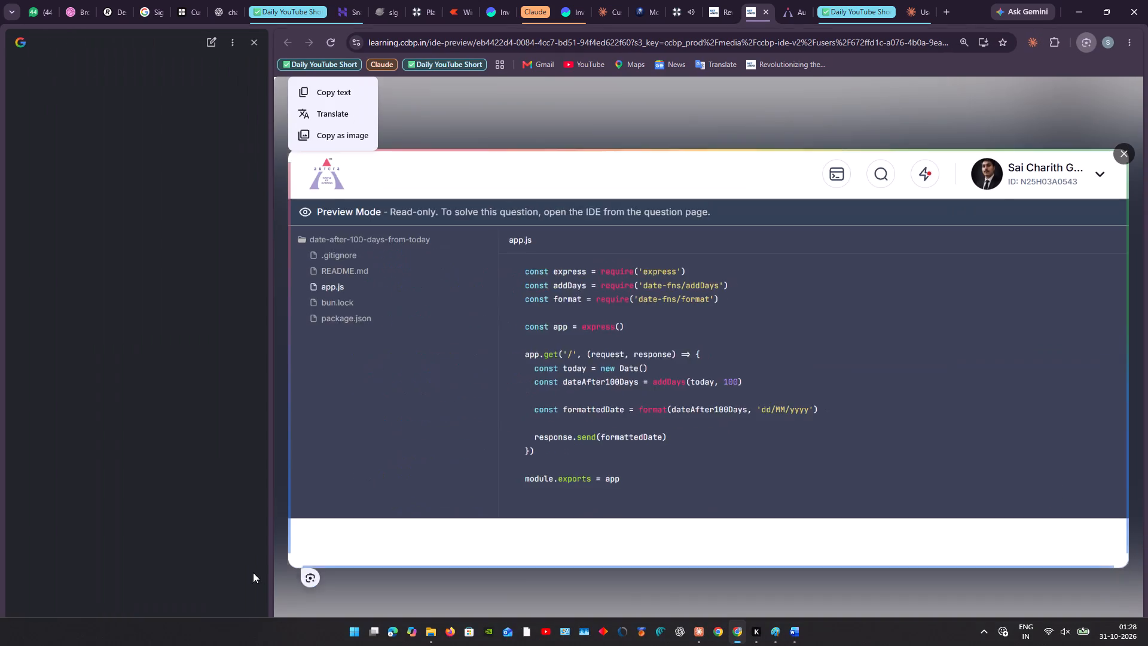
{"action": "left_click", "coordinate": [329, 138]}
{"action": "left_click", "coordinate": [254, 37]}
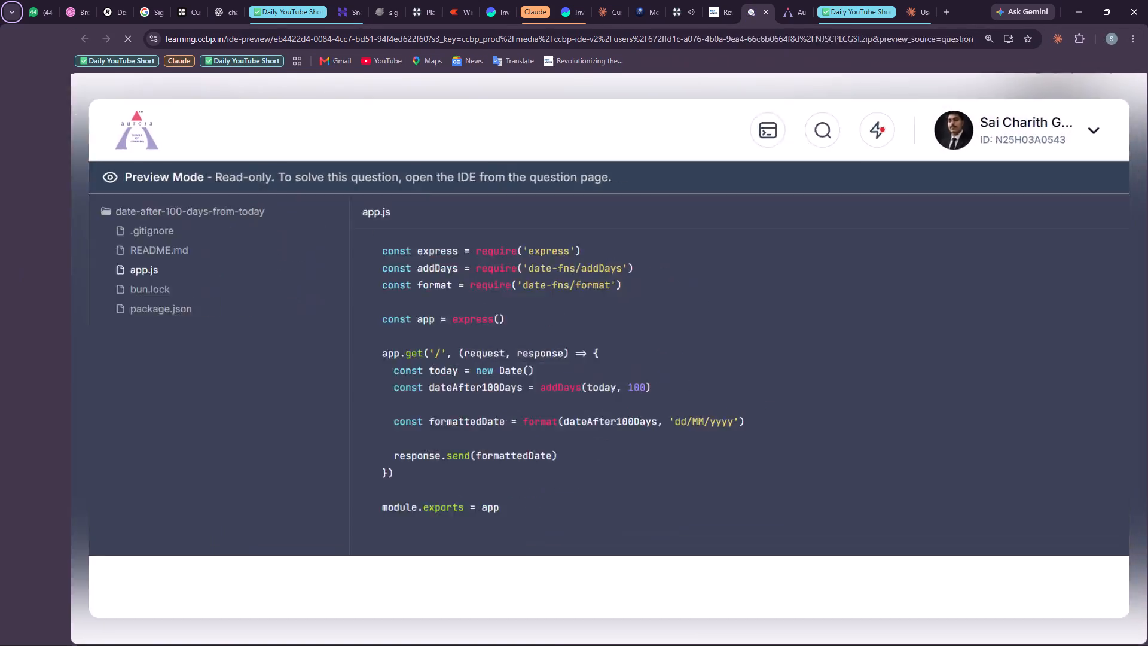
Paste the copied app.js preview image into the Word document under item 1).
{"action": "left_click", "coordinate": [798, 638]}
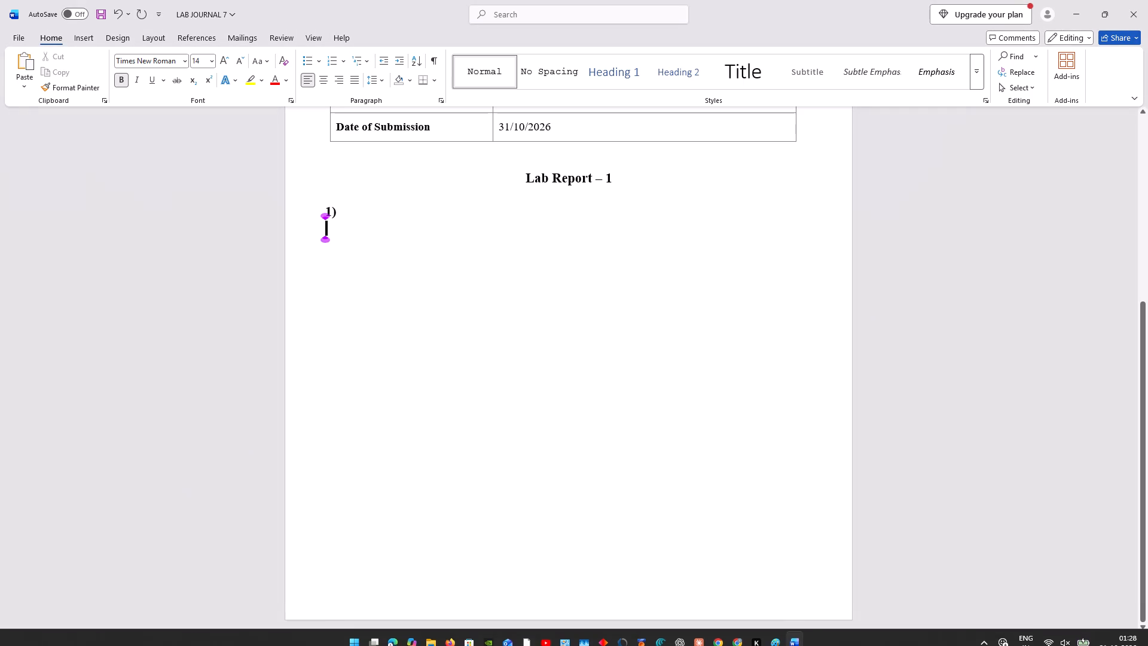
{"action": "key", "text": "ctrl+v"}
{"action": "left_click", "coordinate": [556, 336]}
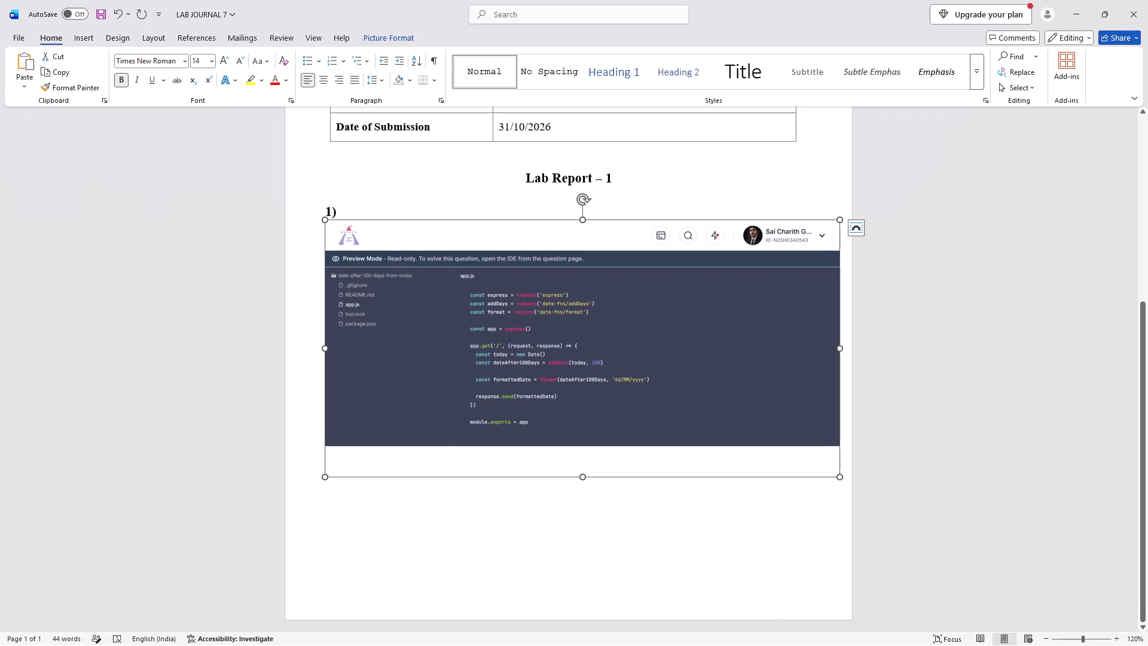
Add blank lines after the image and start item 2) on the next page, followed by a new line.
{"action": "left_click", "coordinate": [848, 438]}
{"action": "key", "text": "Return"}
{"action": "key", "text": "Return"}
{"action": "key", "text": "Return"}
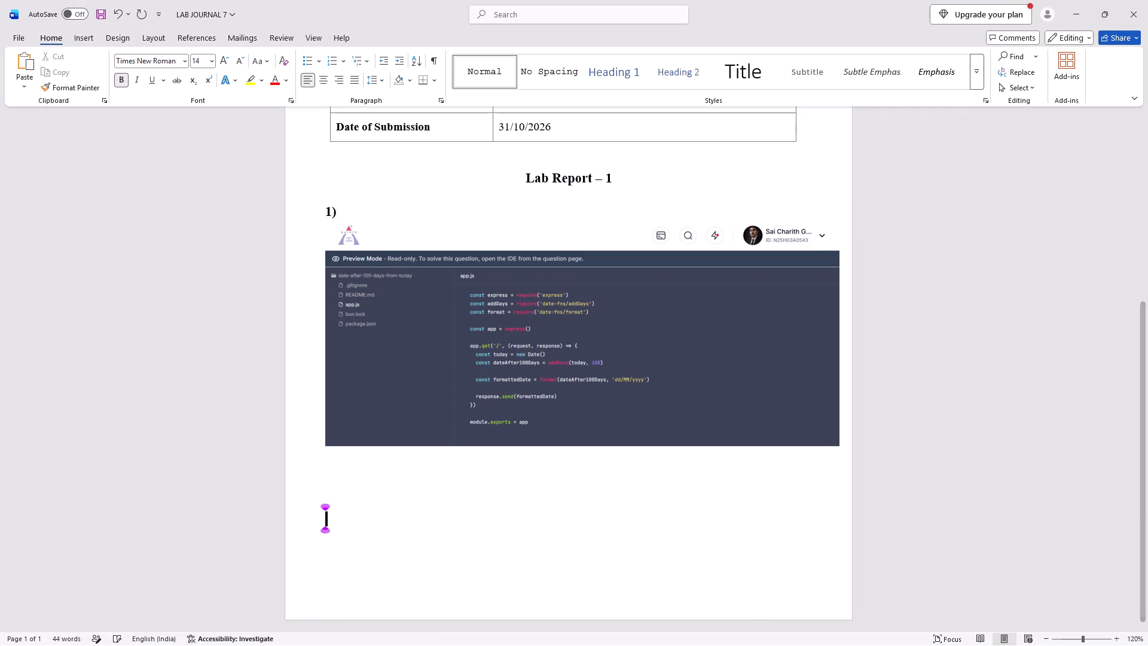
{"action": "key", "text": "Return"}
{"action": "key", "text": "Return"}
{"action": "type", "text": "2)"}
{"action": "key", "text": "Return"}
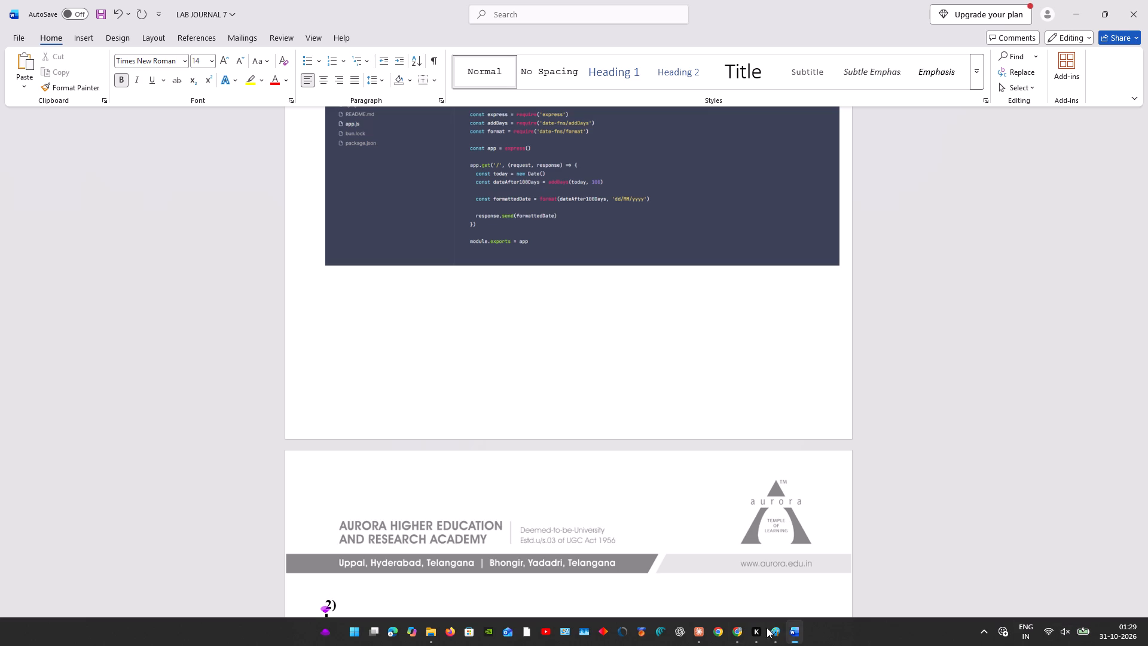
In Chrome, open the Today's Date question from the NodeJS and ExpressJS Coding Practice list.
{"action": "left_click", "coordinate": [731, 637]}
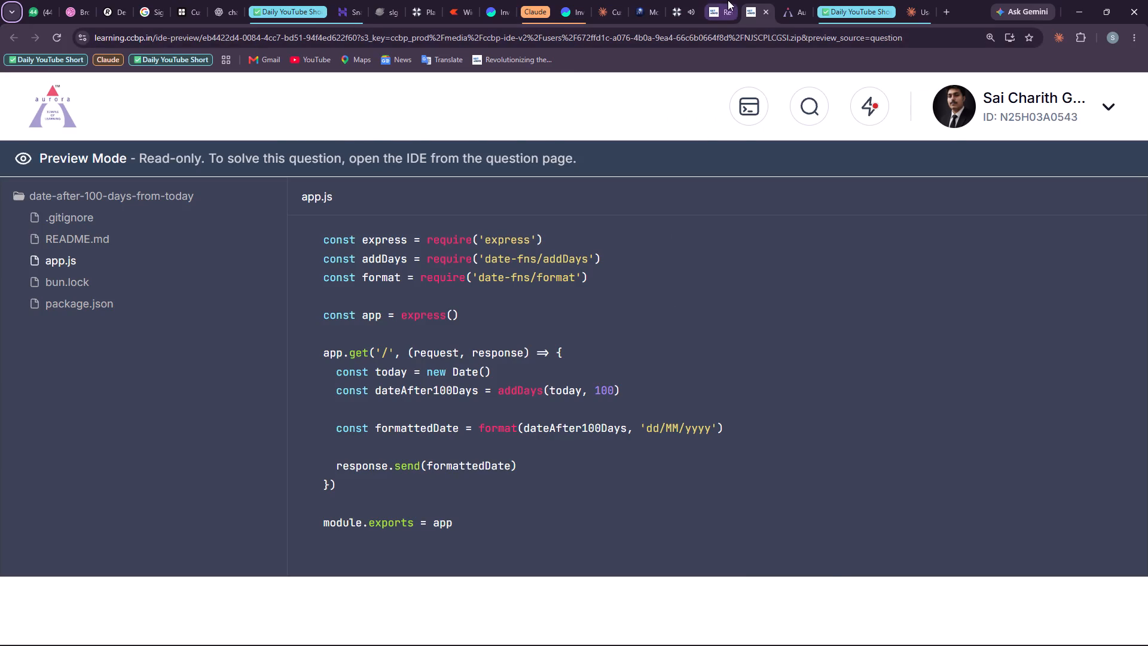
{"action": "left_click", "coordinate": [728, 0]}
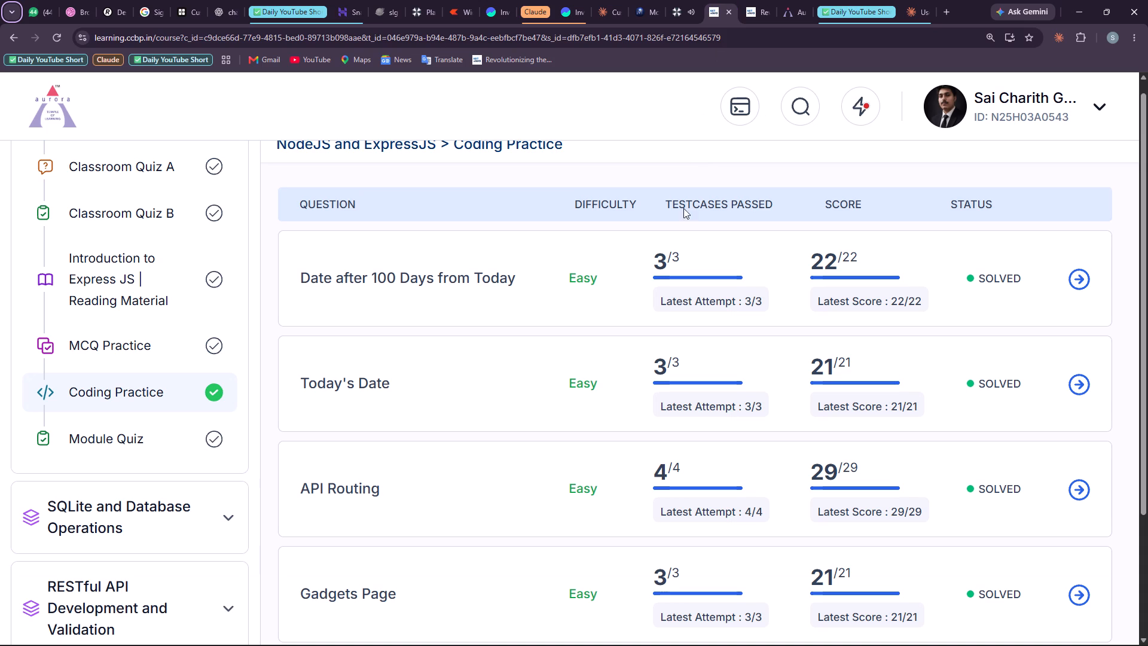
{"action": "left_click", "coordinate": [422, 394]}
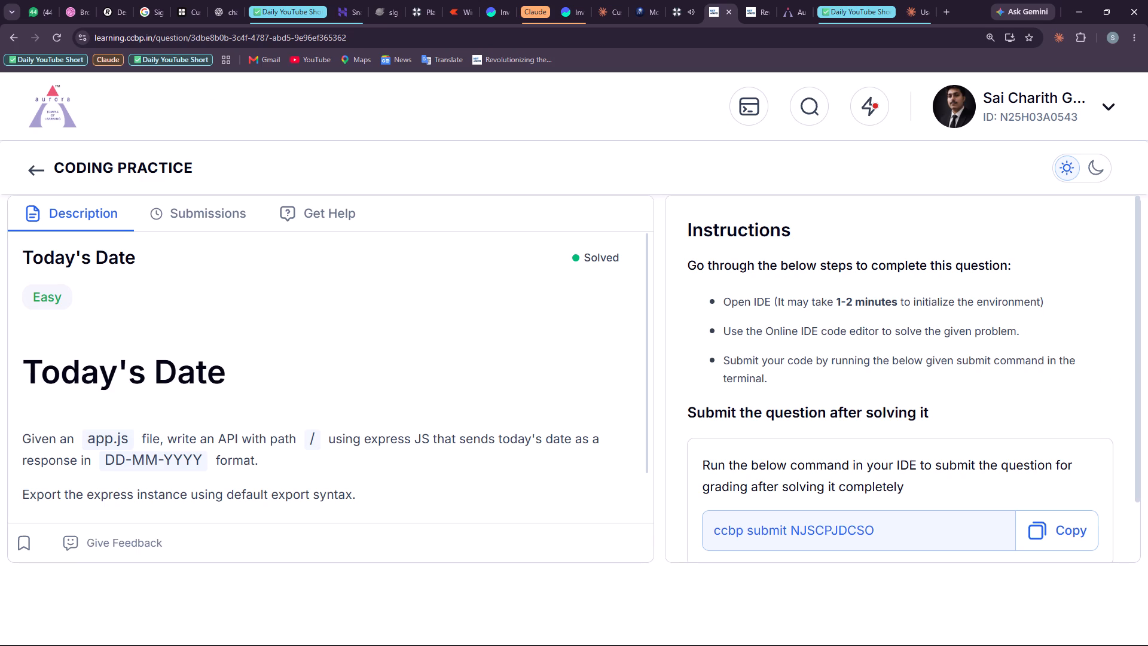
Open the read-only code preview of the Today's Date solution.
{"action": "scroll", "coordinate": [929, 411], "scroll_direction": "down", "scroll_amount": 2}
{"action": "left_click", "coordinate": [865, 530]}
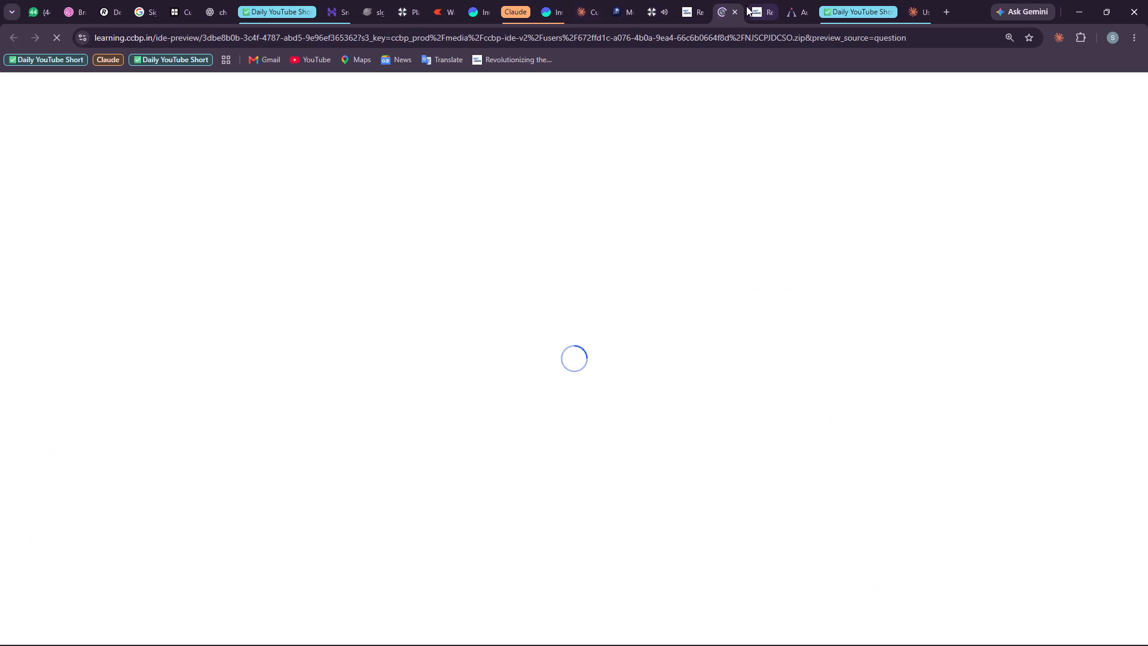
{"action": "left_click", "coordinate": [763, 6]}
{"action": "left_click", "coordinate": [771, 11]}
{"action": "left_click", "coordinate": [729, 4]}
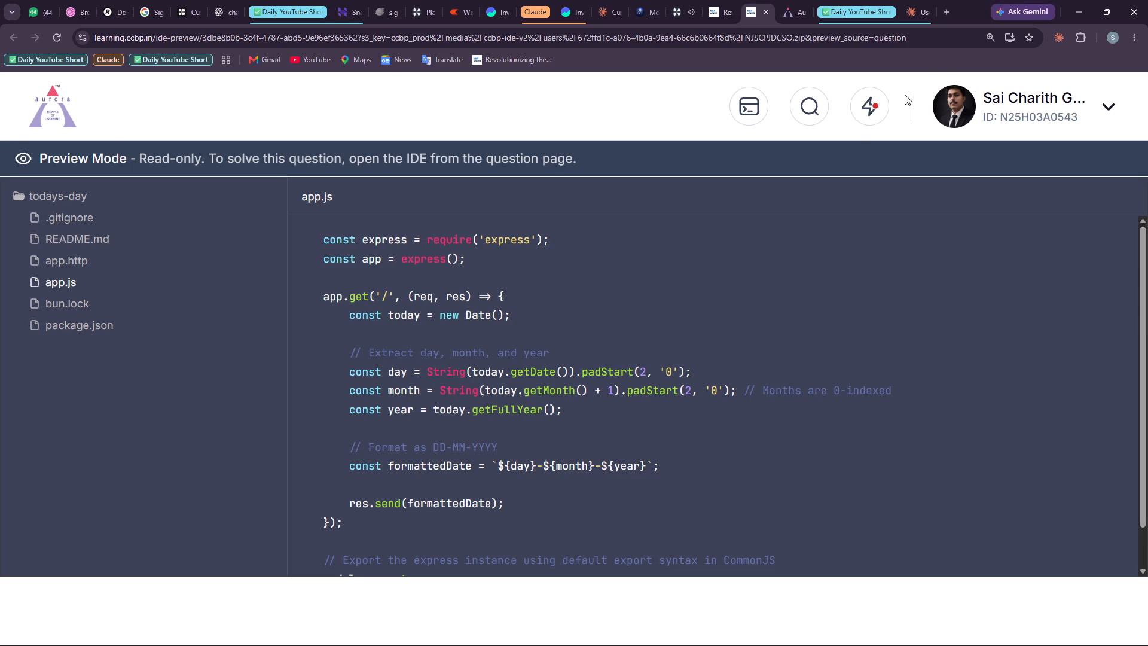
Fit all of the Today's Date app.js code on the page and copy the whole preview as an image using Google Lens.
{"action": "scroll", "coordinate": [795, 198], "scroll_direction": "down", "scroll_amount": 7}
{"action": "scroll", "coordinate": [688, 337], "scroll_direction": "down", "scroll_amount": 8}
{"action": "scroll", "coordinate": [688, 338], "scroll_direction": "up", "scroll_amount": 7}
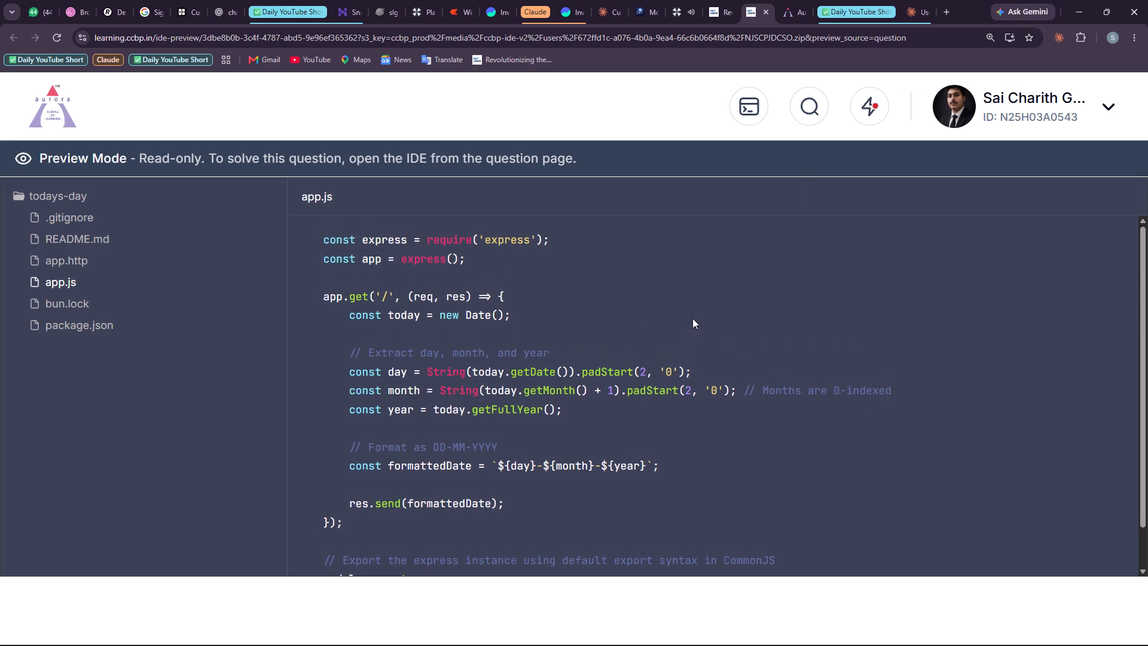
{"action": "scroll", "coordinate": [704, 300], "scroll_direction": "down", "scroll_amount": 1, "text": "ctrl"}
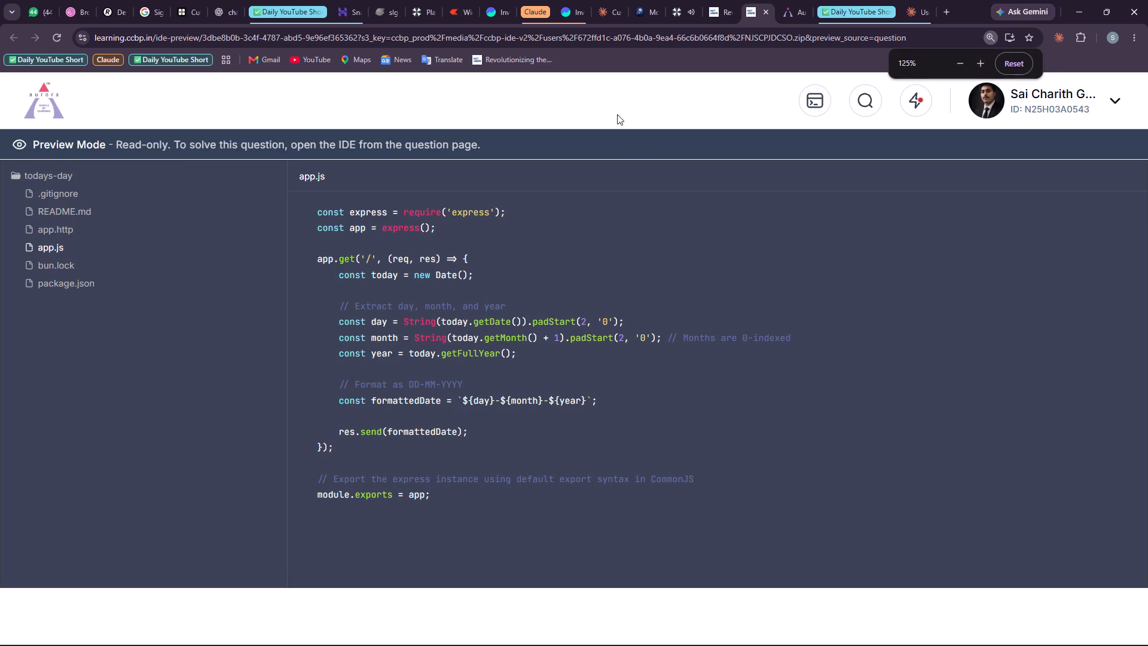
{"action": "left_click", "coordinate": [617, 99]}
{"action": "right_click", "coordinate": [709, 58]}
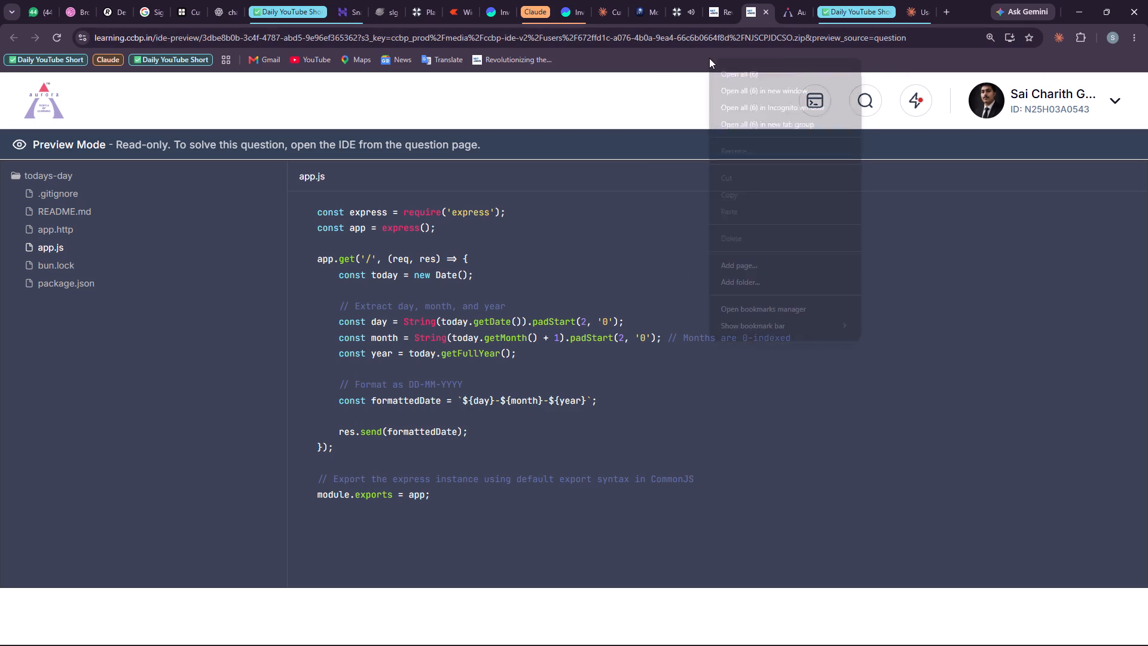
{"action": "right_click", "coordinate": [640, 95]}
{"action": "left_click", "coordinate": [701, 221]}
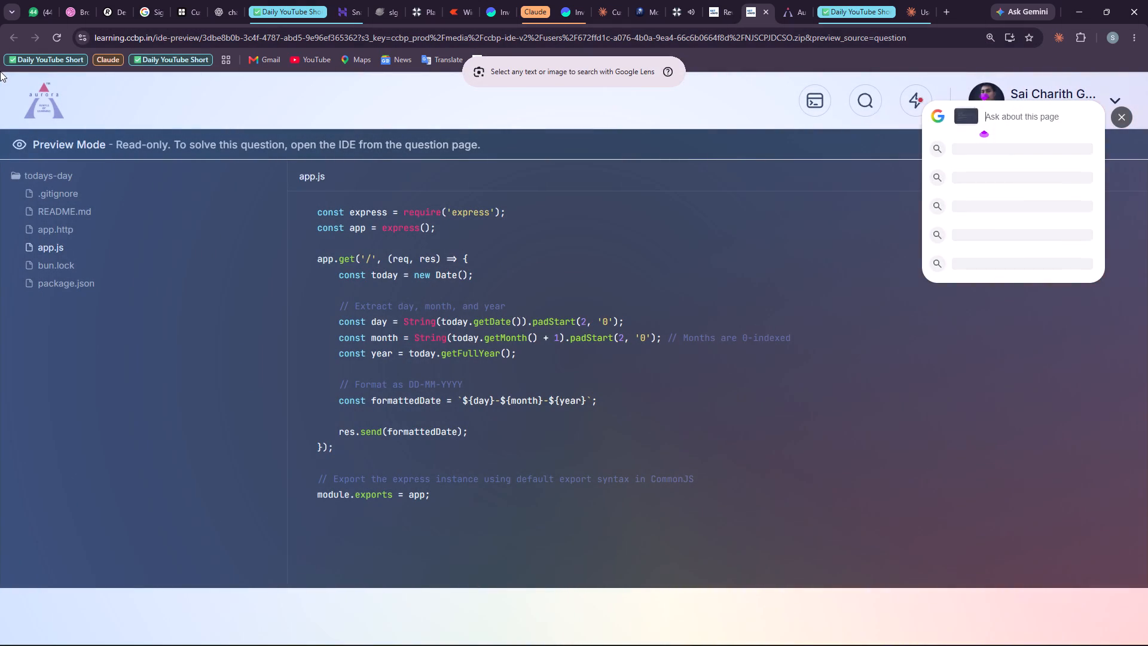
{"action": "left_click_drag", "start_coordinate": [0, 72], "coordinate": [1147, 645]}
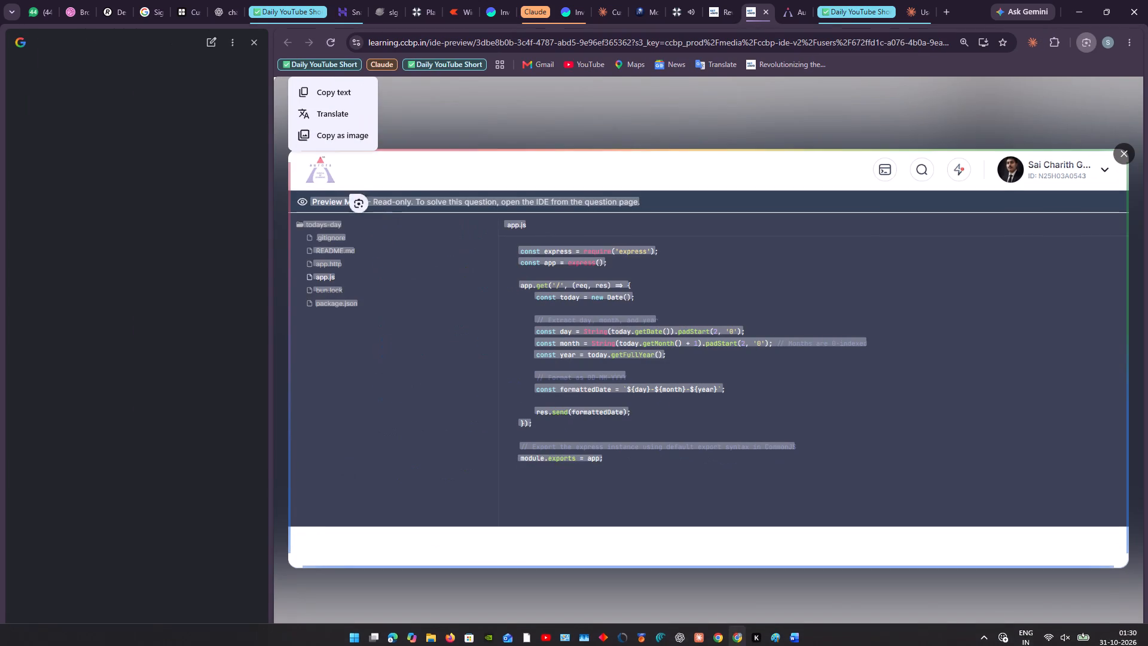
{"action": "left_click", "coordinate": [328, 139]}
{"action": "left_click", "coordinate": [246, 42]}
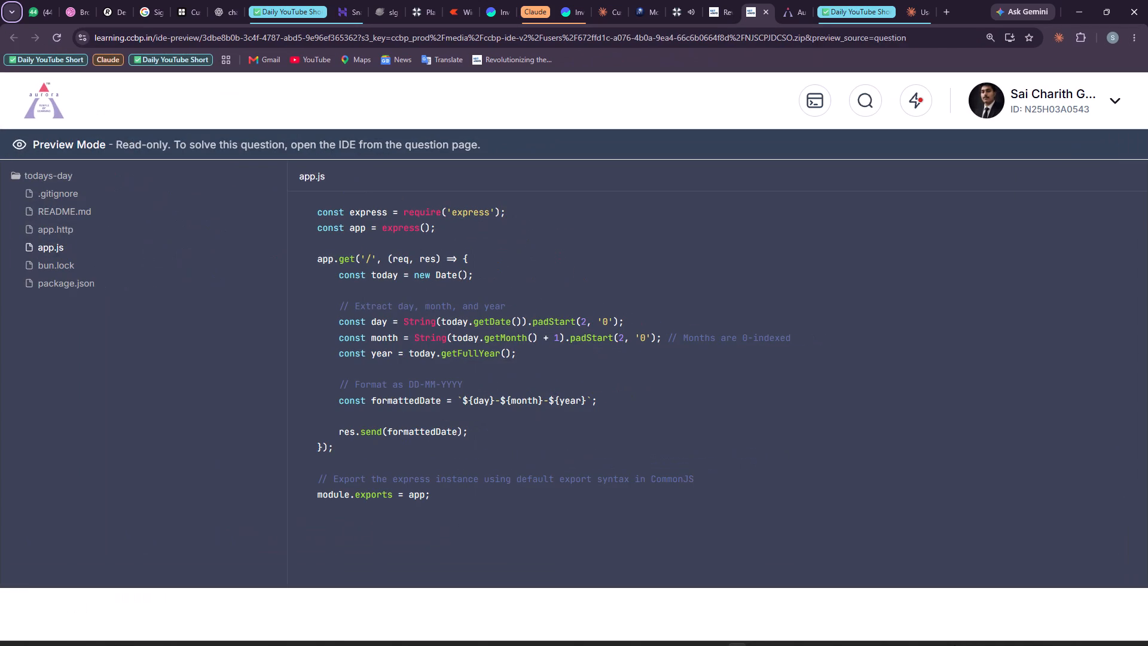
In Word, paste the copied Today's Date preview image under item 2).
{"action": "left_click", "coordinate": [789, 639]}
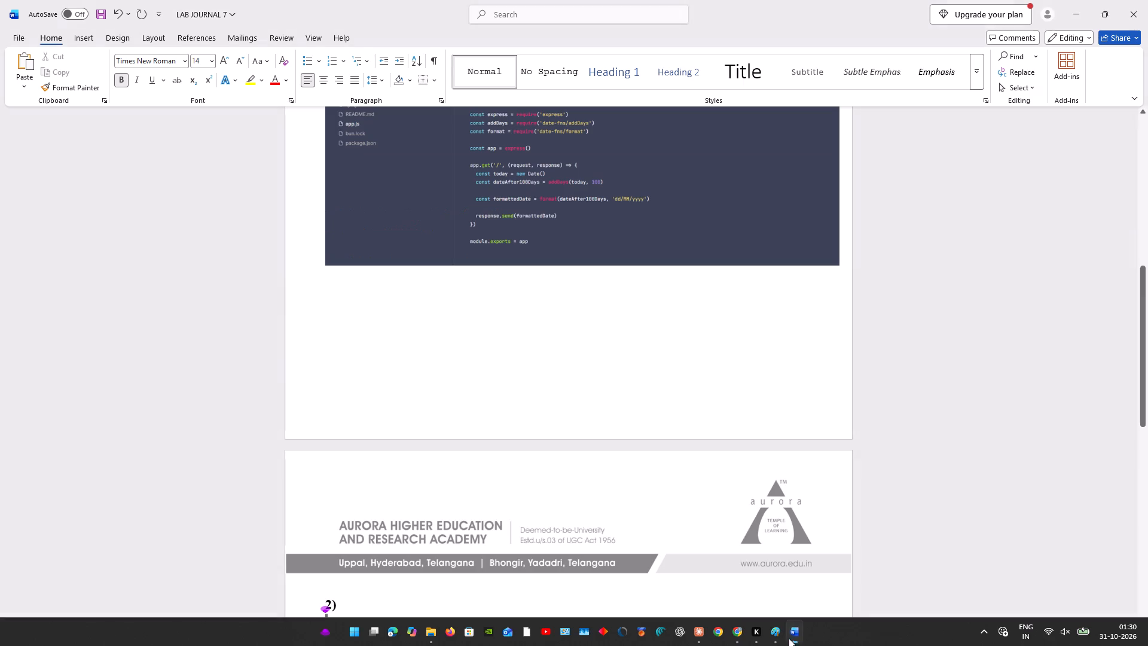
{"action": "scroll", "coordinate": [585, 491], "scroll_direction": "down", "scroll_amount": 5}
{"action": "key", "text": "ctrl+v"}
{"action": "scroll", "coordinate": [548, 479], "scroll_direction": "down", "scroll_amount": 1}
{"action": "left_click", "coordinate": [586, 432]}
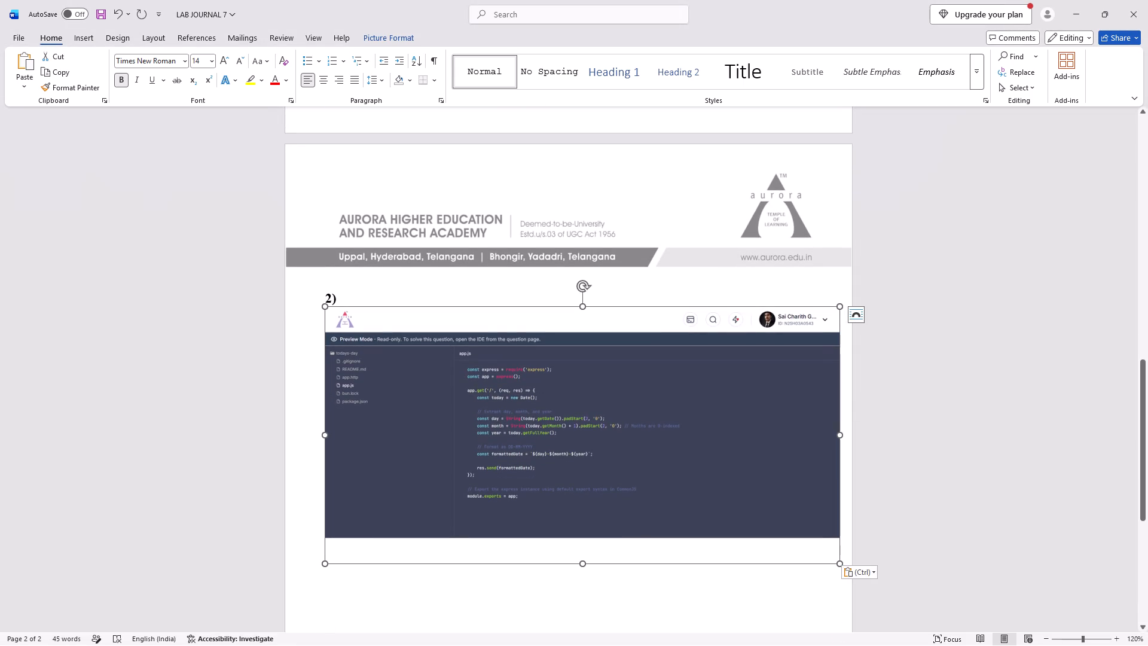
Add item 3) below the pasted image, followed by a new line.
{"action": "scroll", "coordinate": [590, 423], "scroll_direction": "down", "scroll_amount": 3}
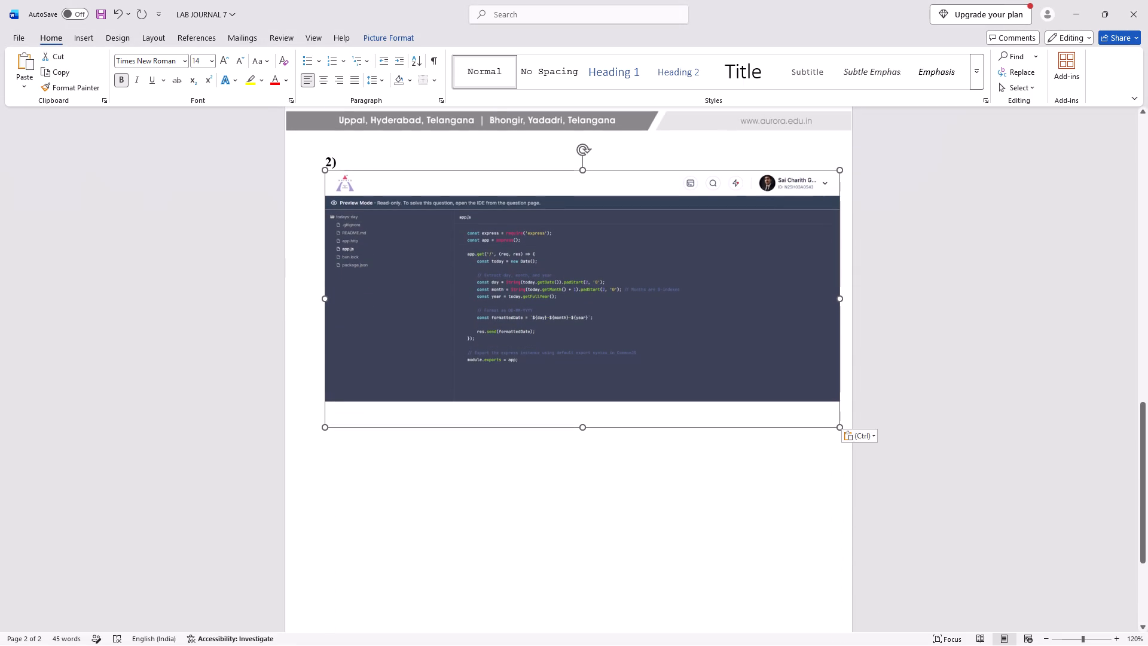
{"action": "left_click", "coordinate": [851, 389]}
{"action": "key", "text": "Return"}
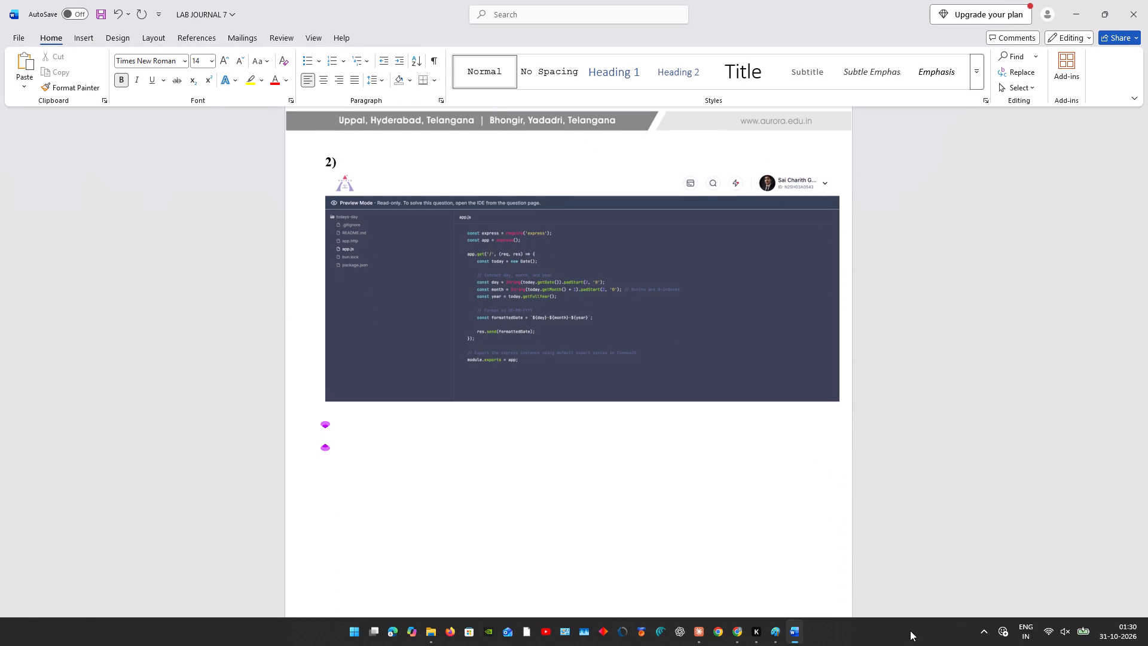
{"action": "type", "text": "3)"}
{"action": "key", "text": "Return"}
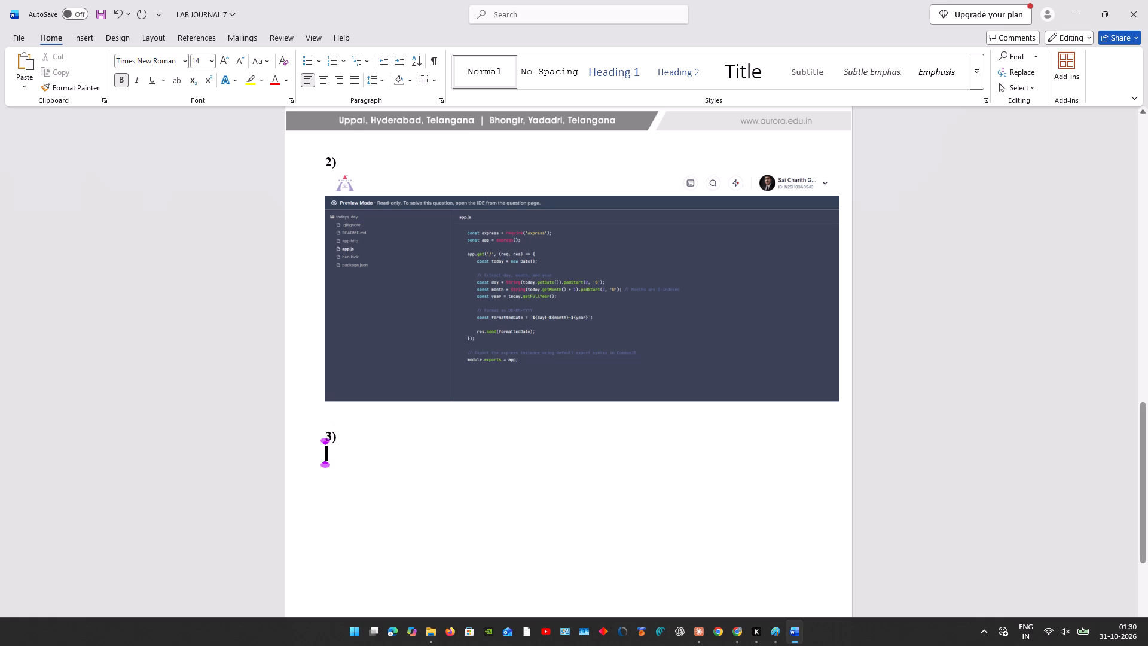
In Chrome, close the Today's Date preview and open the API Routing question from the Coding Practice list.
{"action": "left_click", "coordinate": [734, 632]}
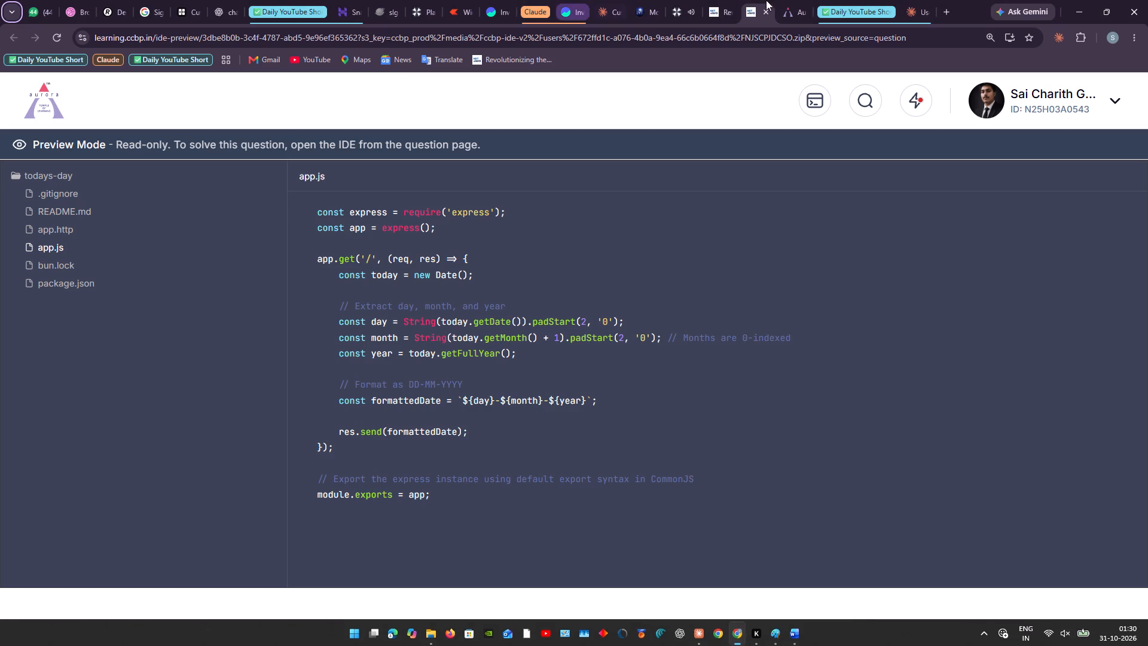
{"action": "left_click", "coordinate": [766, 9]}
{"action": "left_click", "coordinate": [728, 0]}
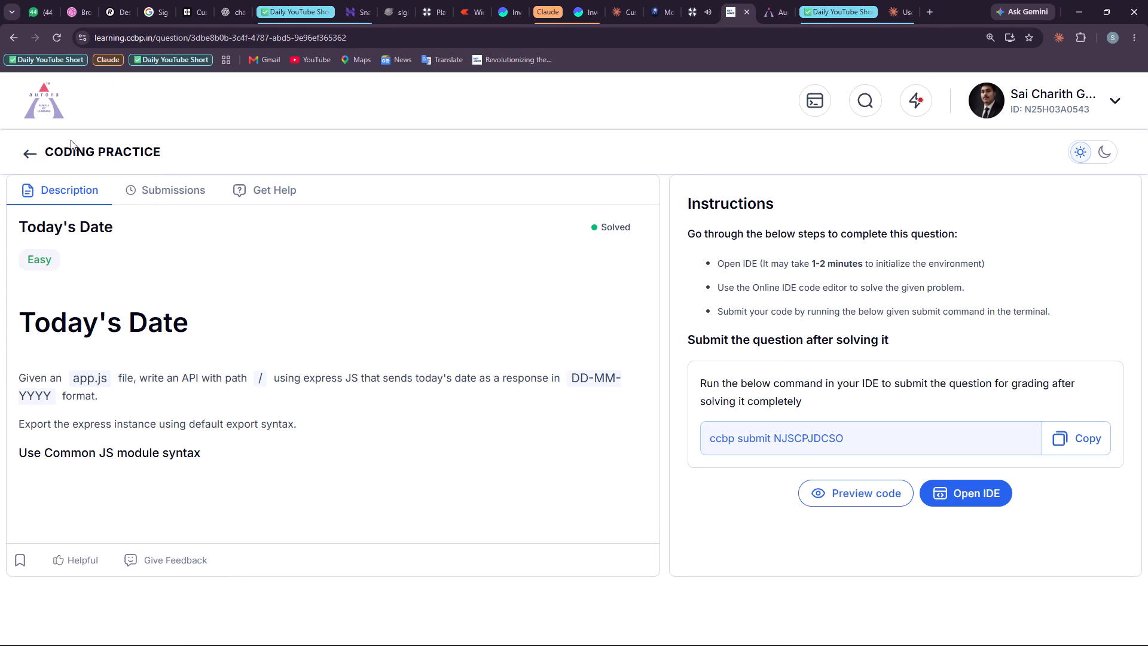
{"action": "left_click", "coordinate": [33, 150]}
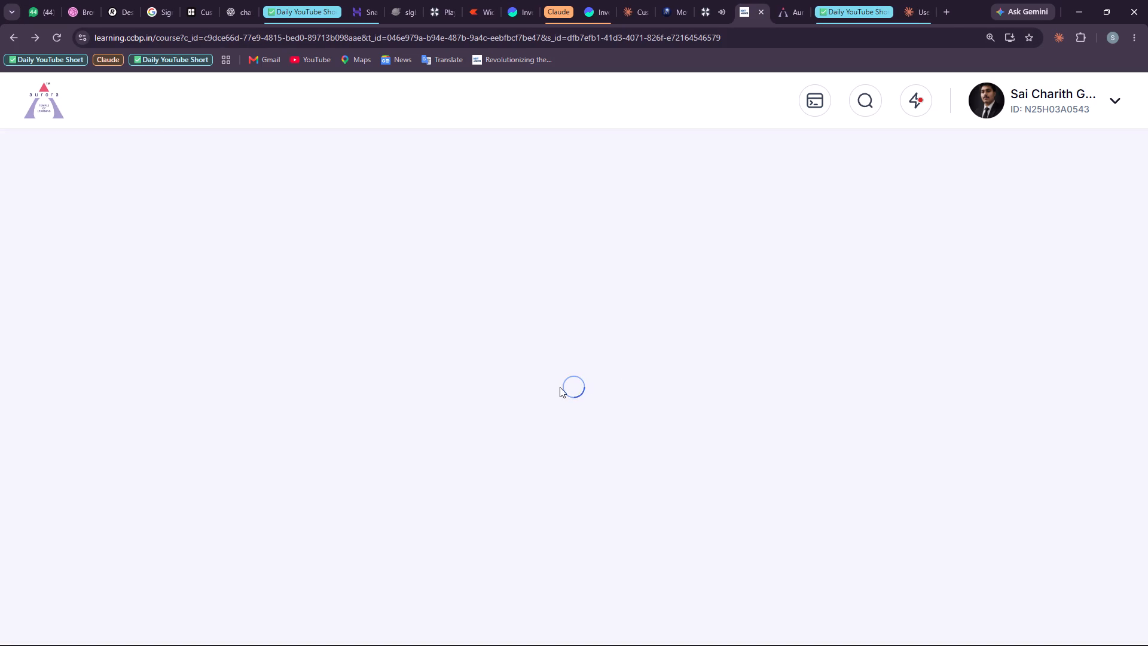
{"action": "left_click", "coordinate": [544, 421]}
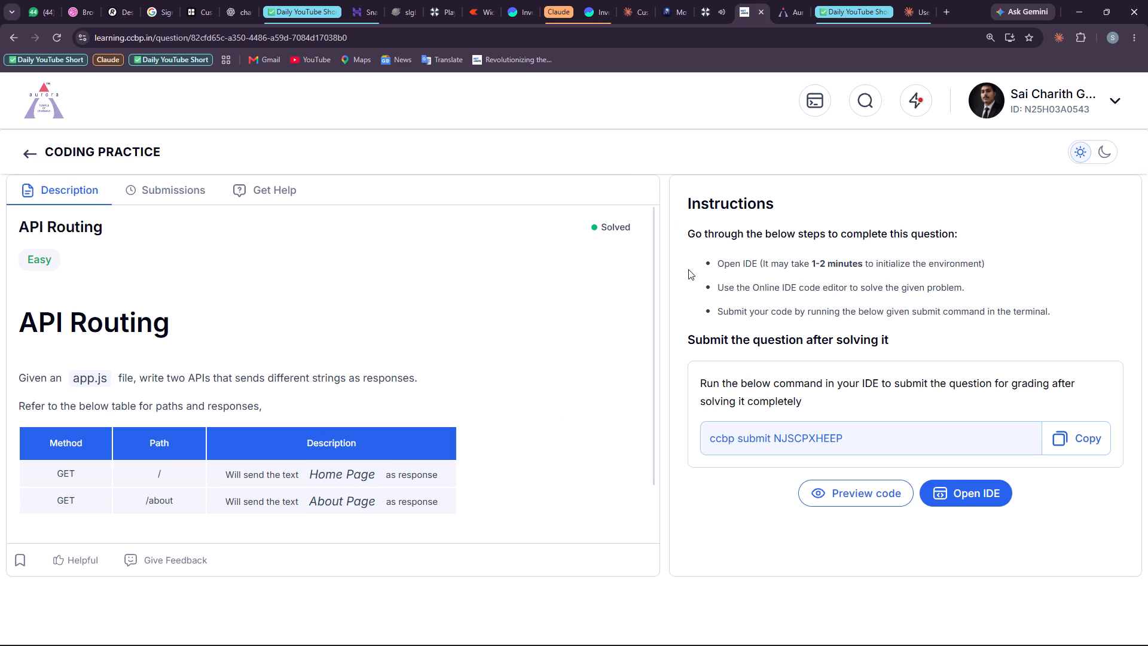
Open the API Routing code preview and copy the whole app.js page as an image using Google Lens.
{"action": "left_click", "coordinate": [869, 492]}
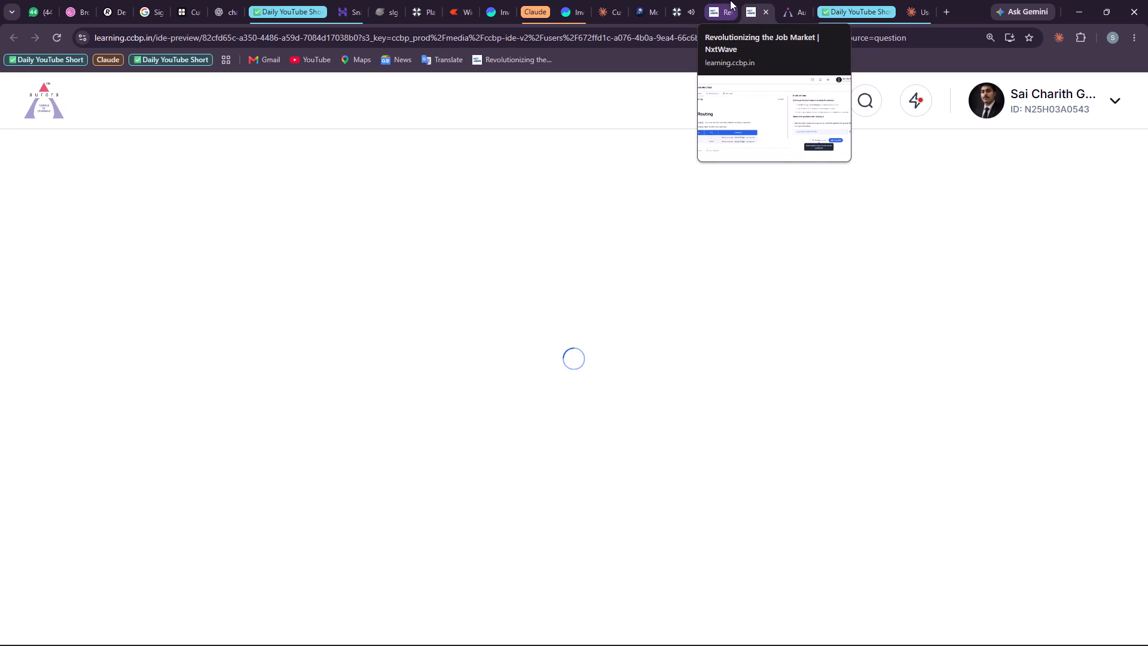
{"action": "scroll", "coordinate": [661, 275], "scroll_direction": "up", "scroll_amount": 1, "text": "ctrl"}
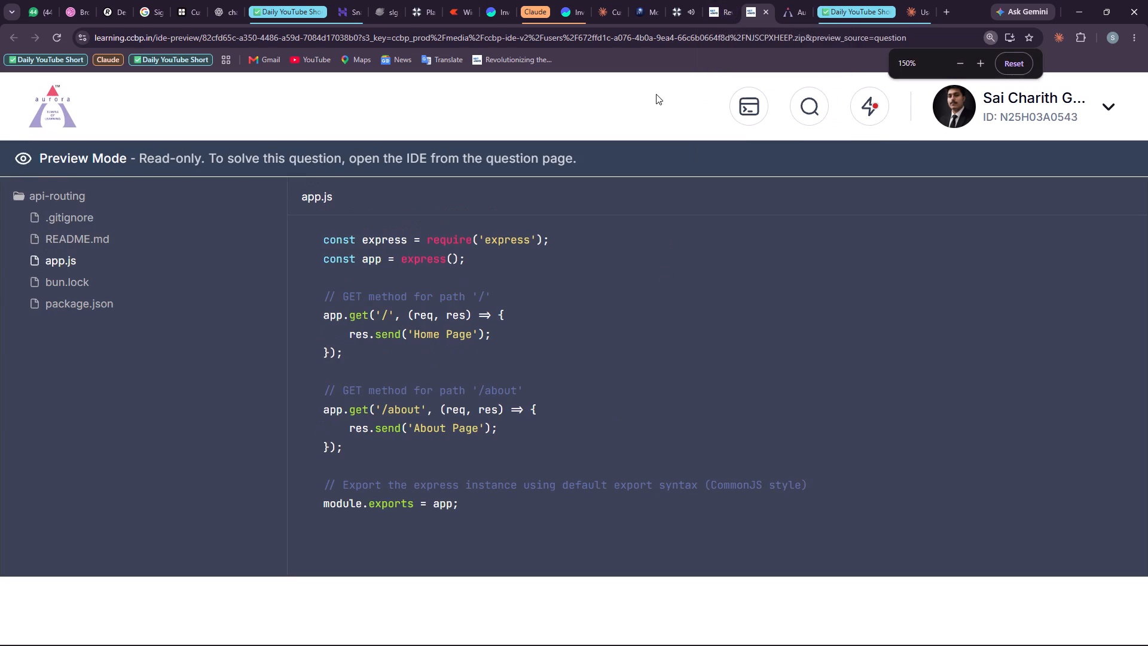
{"action": "left_click", "coordinate": [654, 89]}
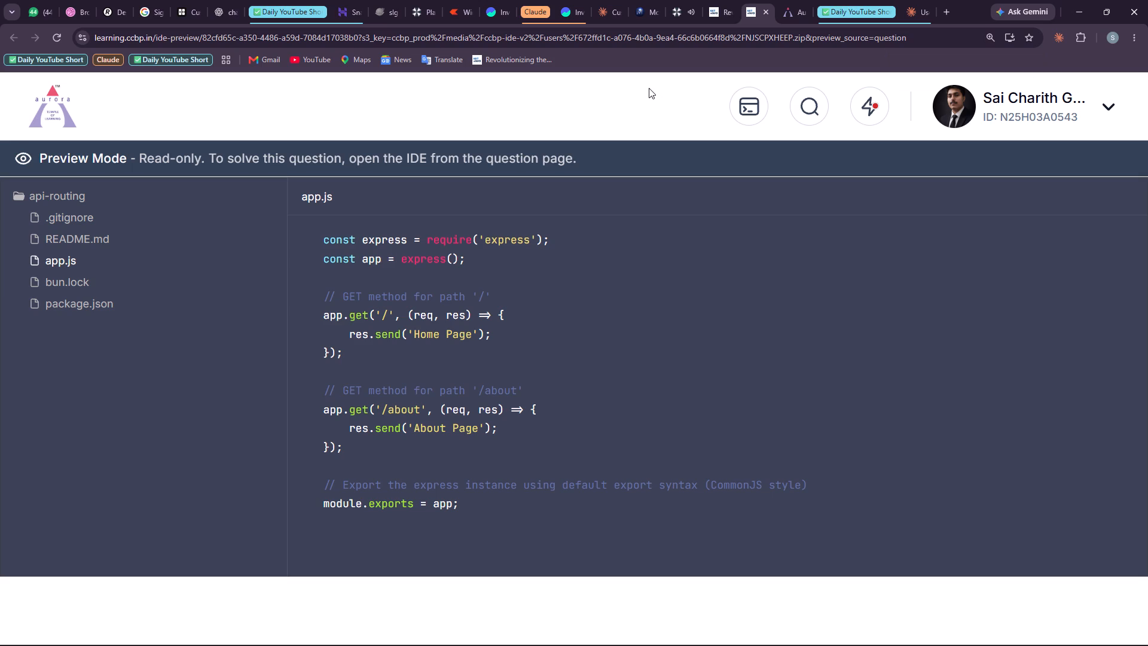
{"action": "right_click", "coordinate": [649, 88]}
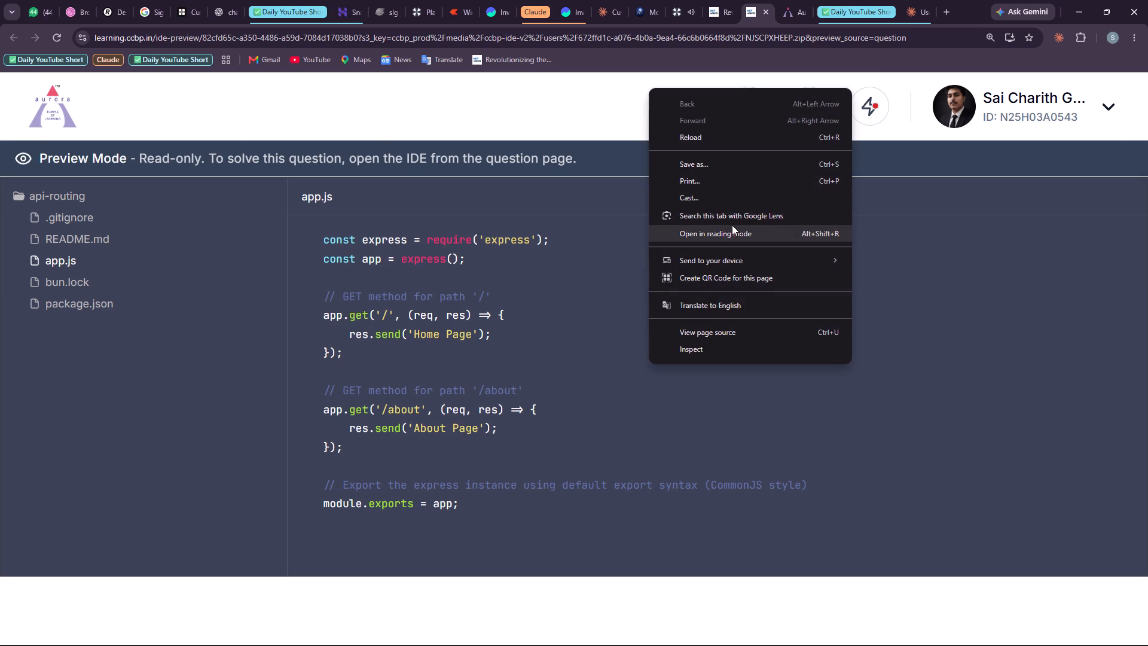
{"action": "left_click", "coordinate": [732, 222]}
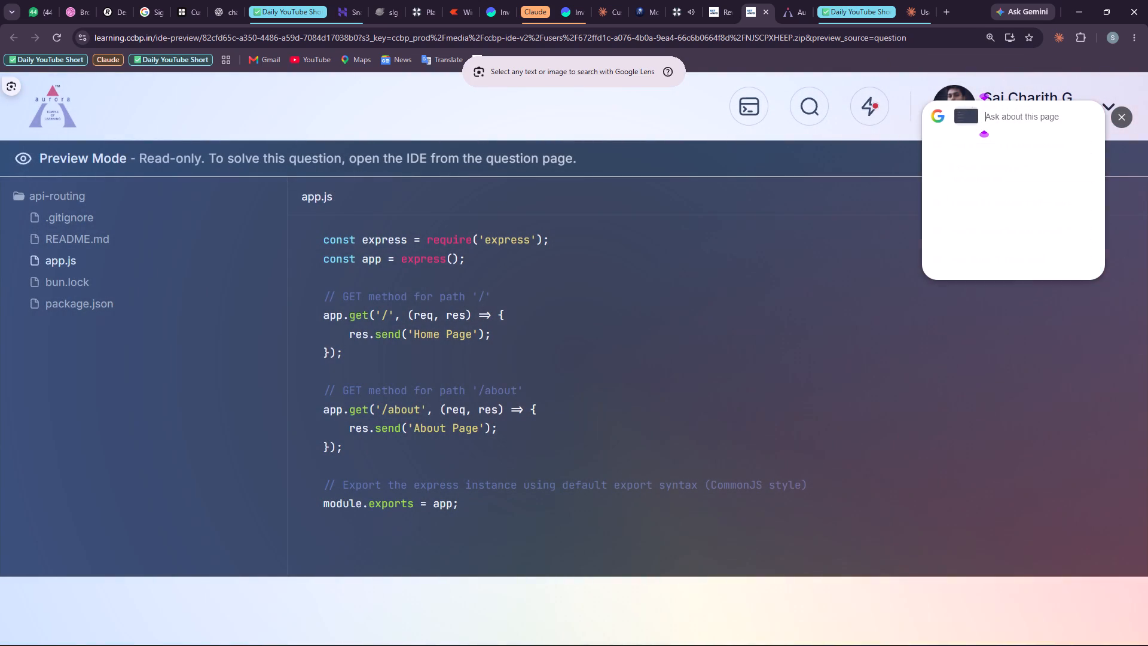
{"action": "left_click_drag", "start_coordinate": [0, 73], "coordinate": [1147, 645]}
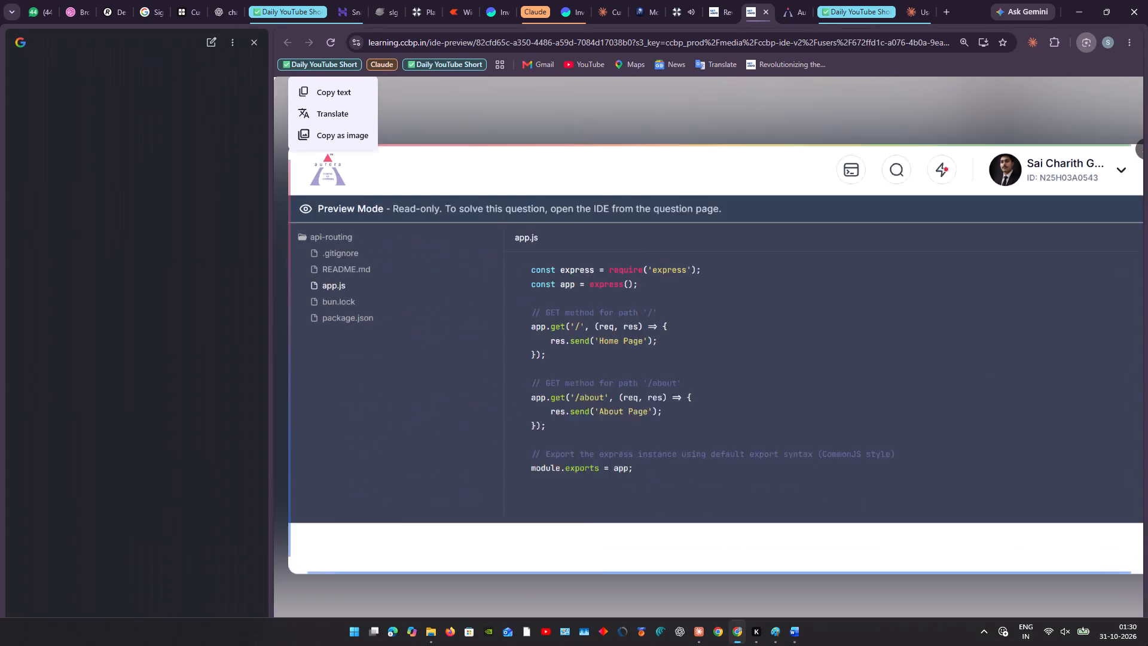
{"action": "left_click", "coordinate": [302, 142]}
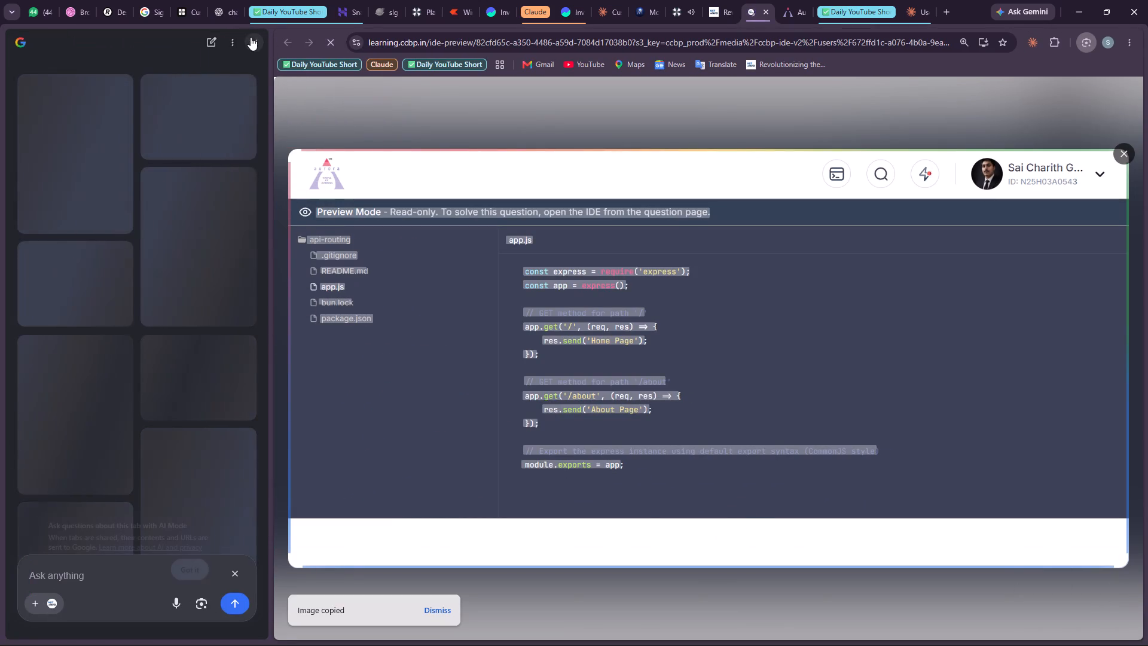
{"action": "left_click", "coordinate": [250, 37]}
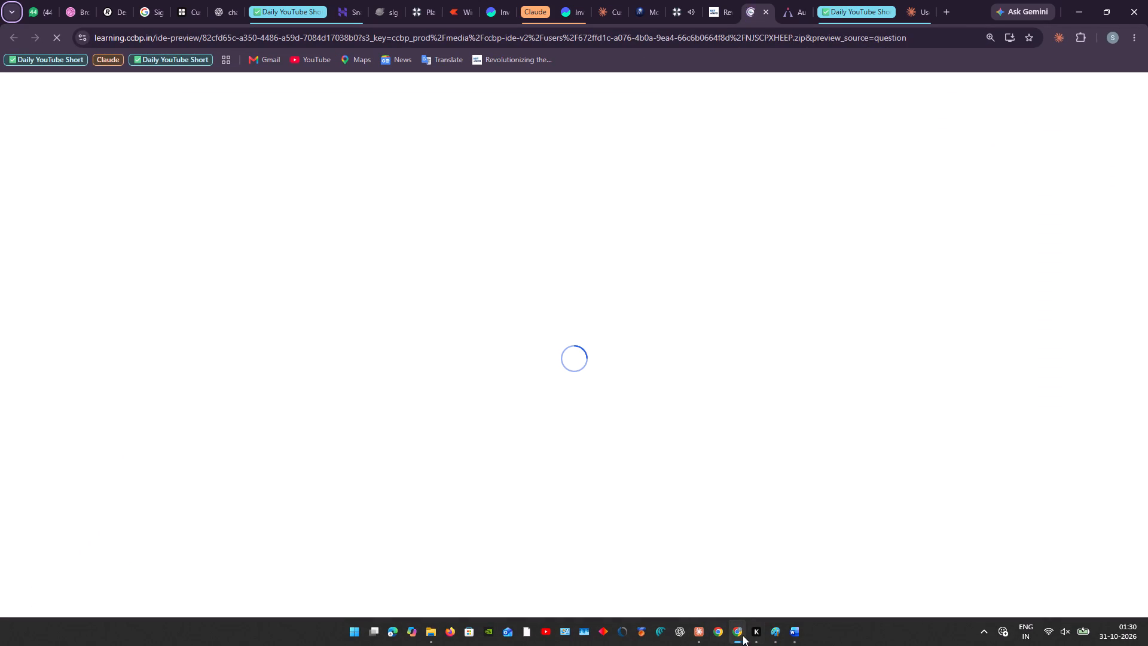
In Word, paste the copied API Routing preview image under item 3).
{"action": "left_click", "coordinate": [785, 632]}
{"action": "key", "text": "ctrl+v"}
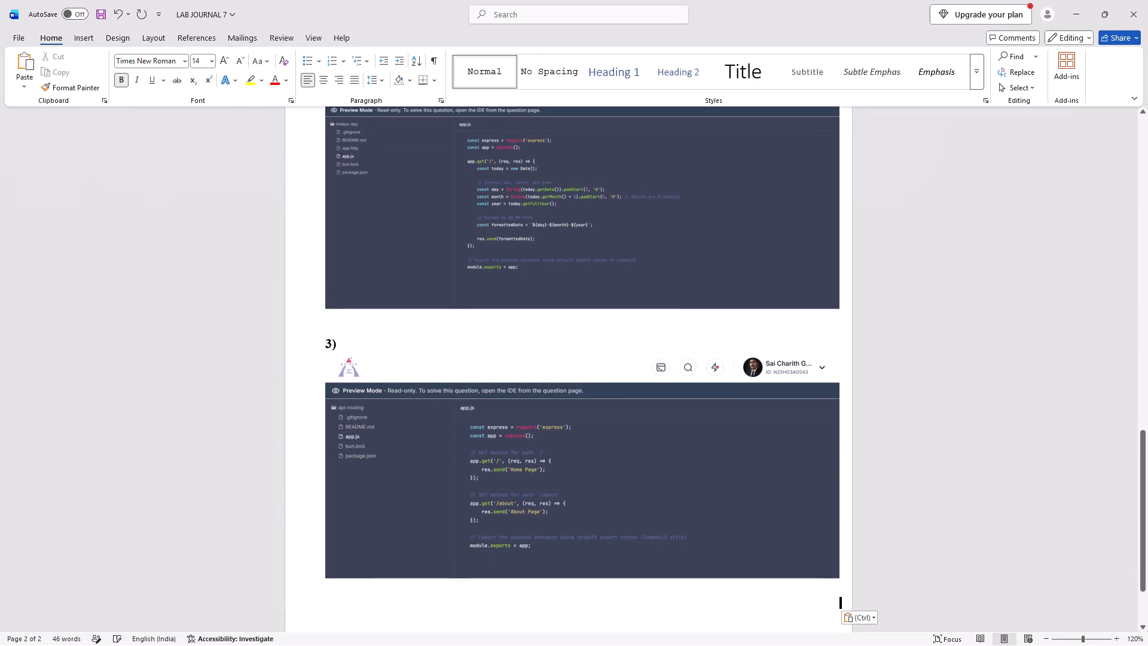
Add blank lines after the image and start item 4) on the next page, followed by a new line.
{"action": "key", "text": "Return"}
{"action": "key", "text": "Return"}
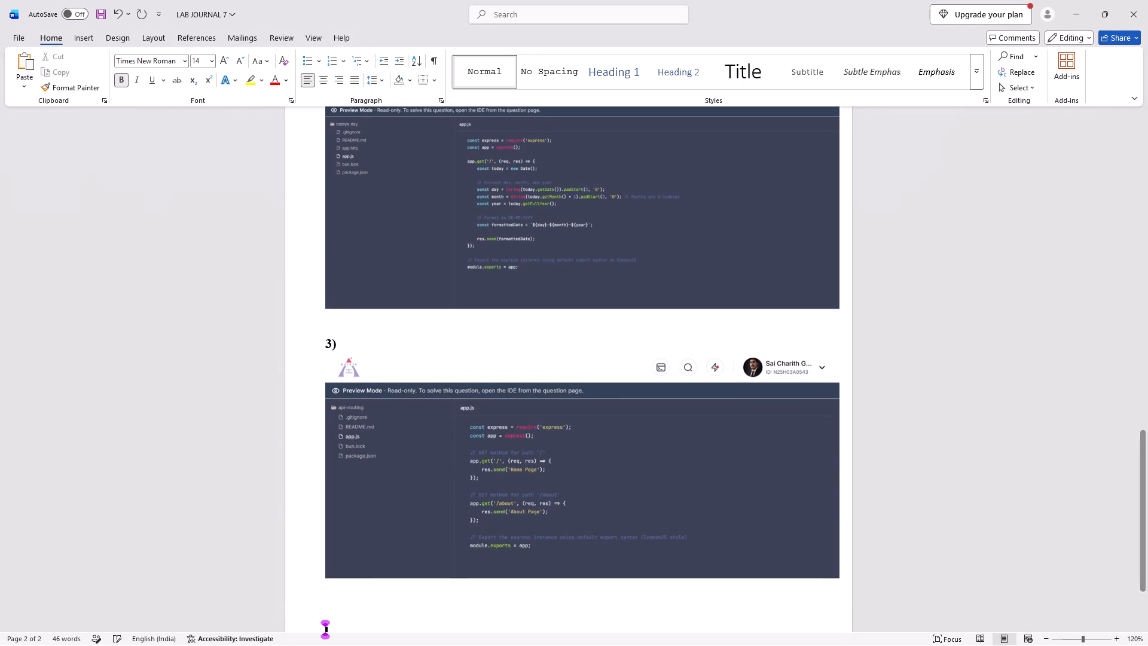
{"action": "scroll", "coordinate": [699, 476], "scroll_direction": "down", "scroll_amount": 6}
{"action": "key", "text": "Return"}
{"action": "type", "text": "4)"}
{"action": "key", "text": "Return"}
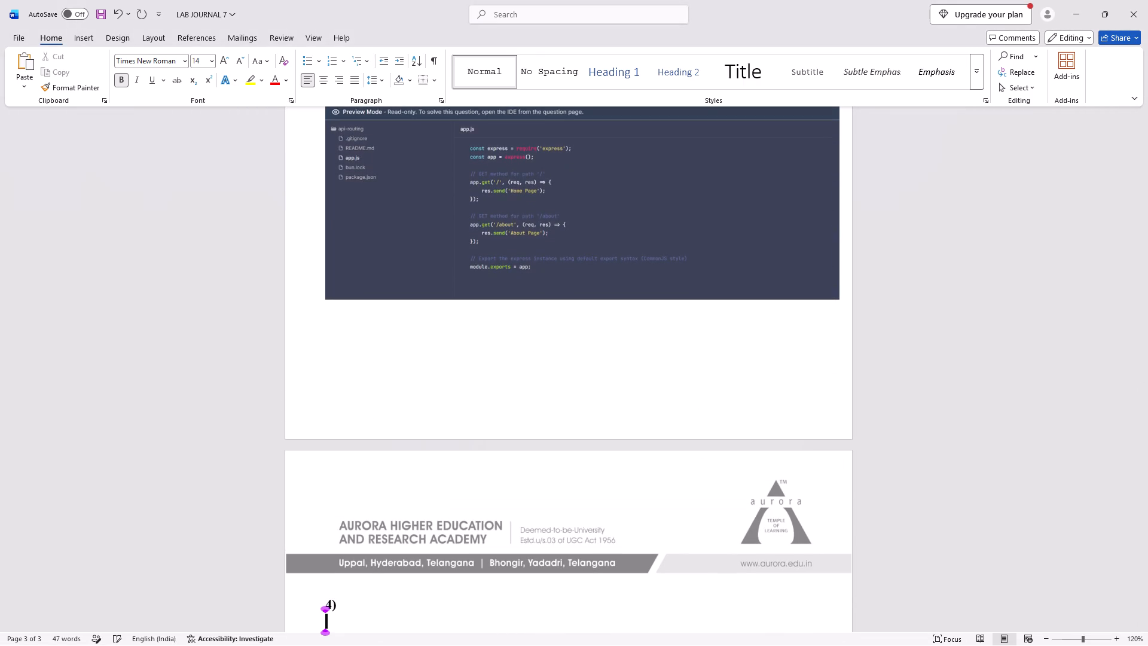
In Chrome, close the API Routing preview and open the Gadgets Page question from the Coding Practice list.
{"action": "left_click", "coordinate": [744, 630]}
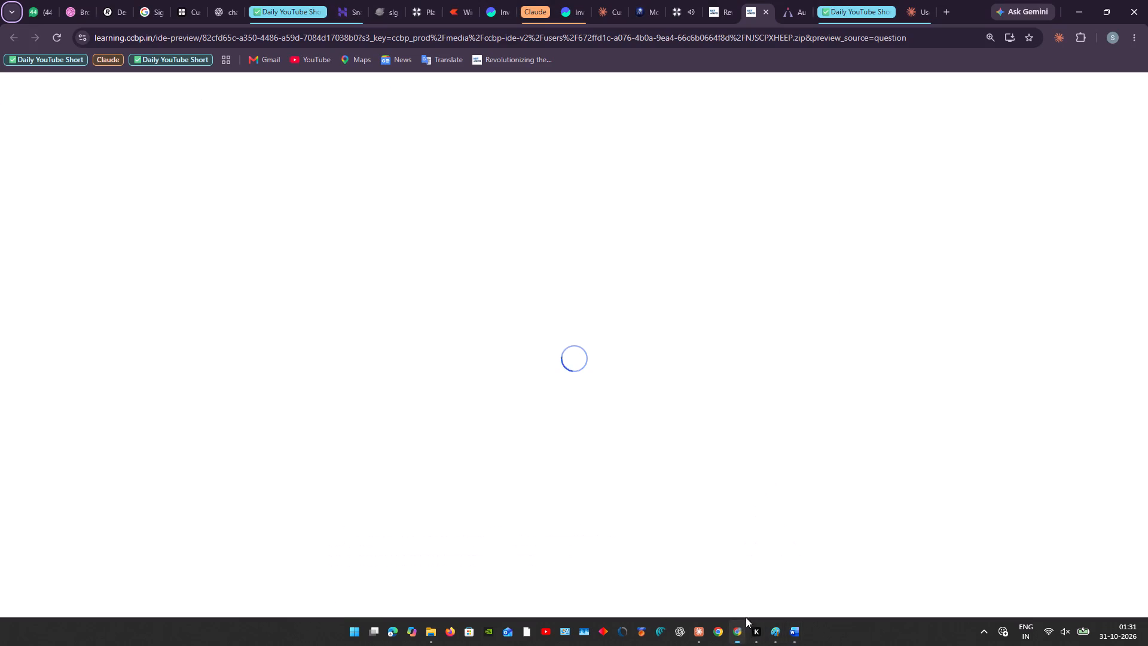
{"action": "left_click", "coordinate": [764, 10]}
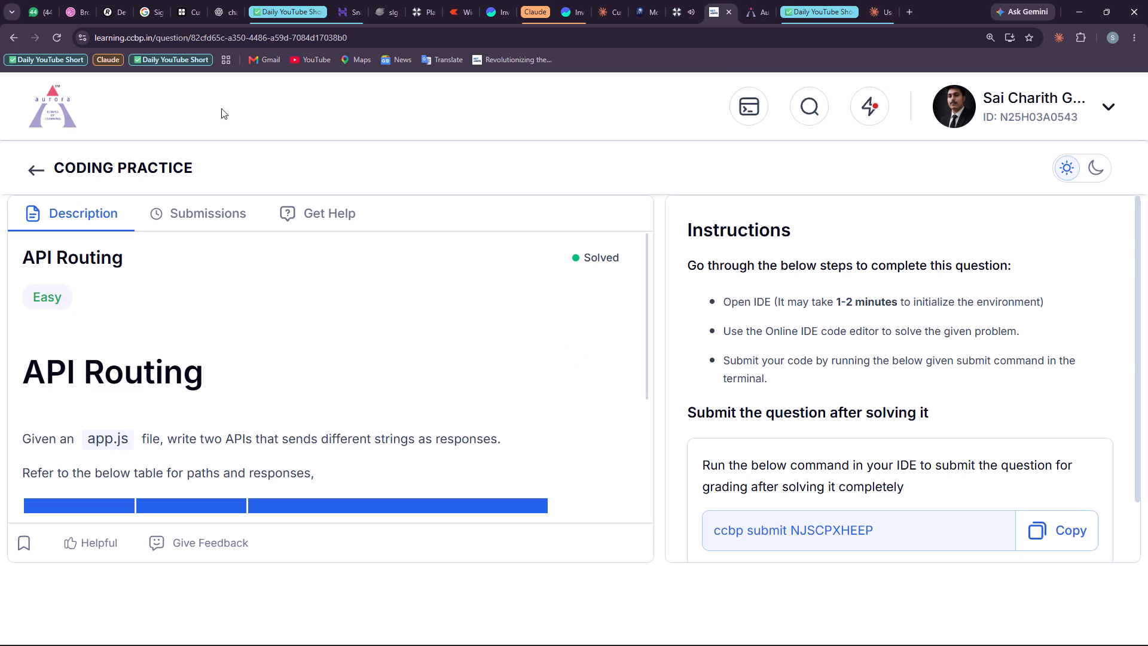
{"action": "left_click", "coordinate": [42, 163]}
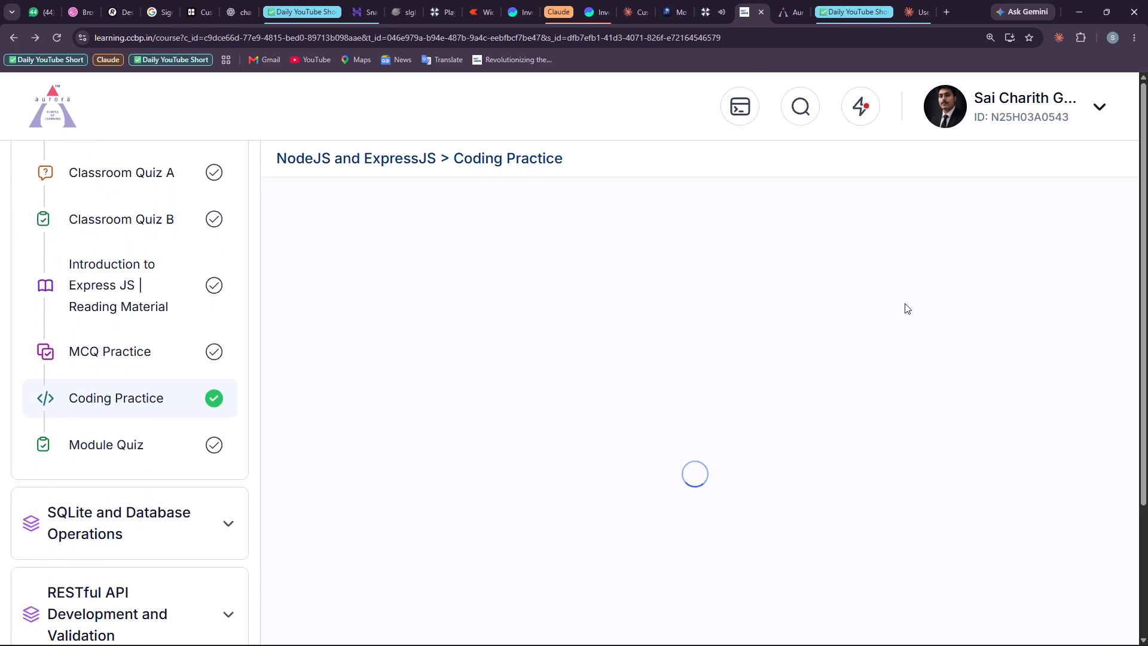
{"action": "scroll", "coordinate": [642, 404], "scroll_direction": "down", "scroll_amount": 2}
{"action": "left_click", "coordinate": [515, 425]}
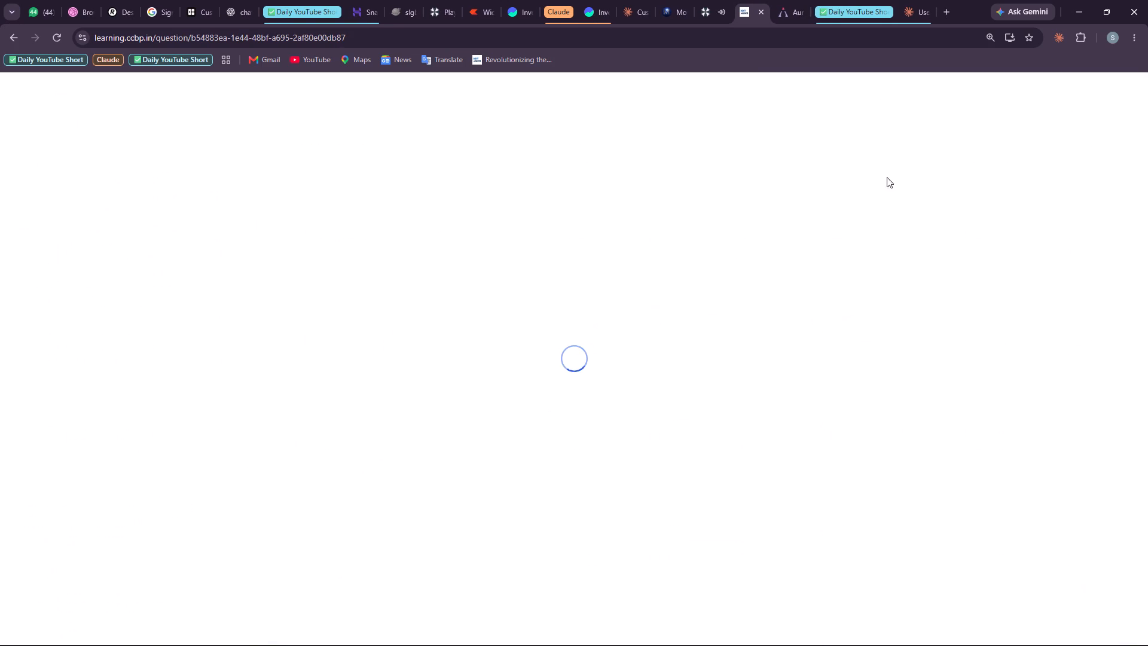
Open the Gadgets Page code preview and enlarge the page to 175%.
{"action": "scroll", "coordinate": [865, 379], "scroll_direction": "down", "scroll_amount": 4}
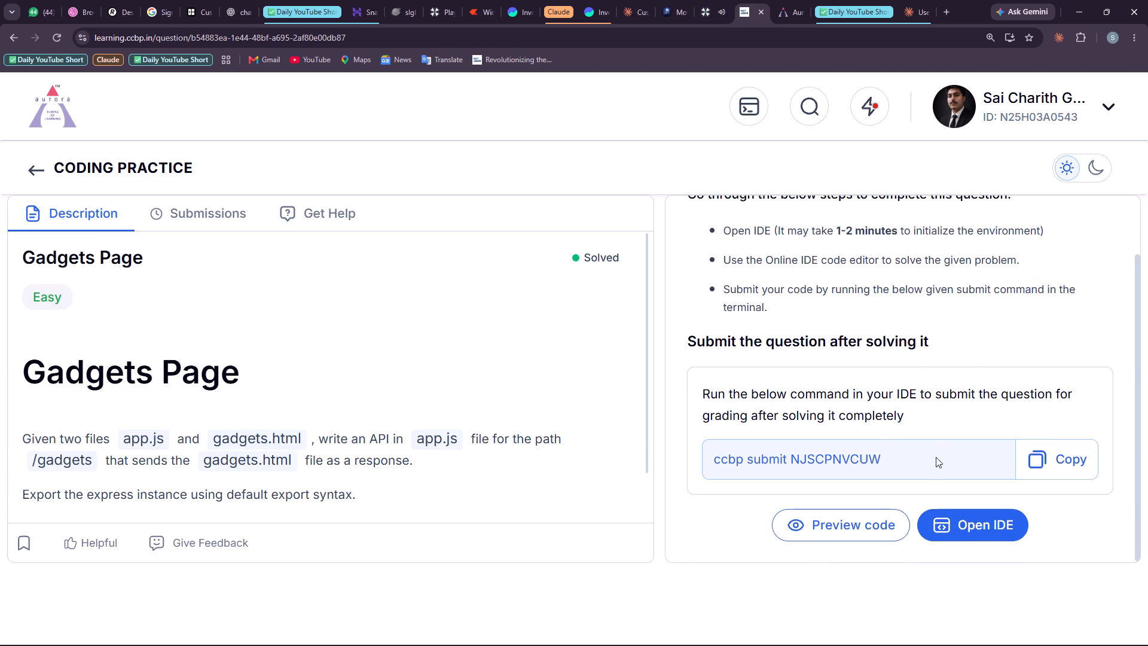
{"action": "left_click", "coordinate": [847, 519]}
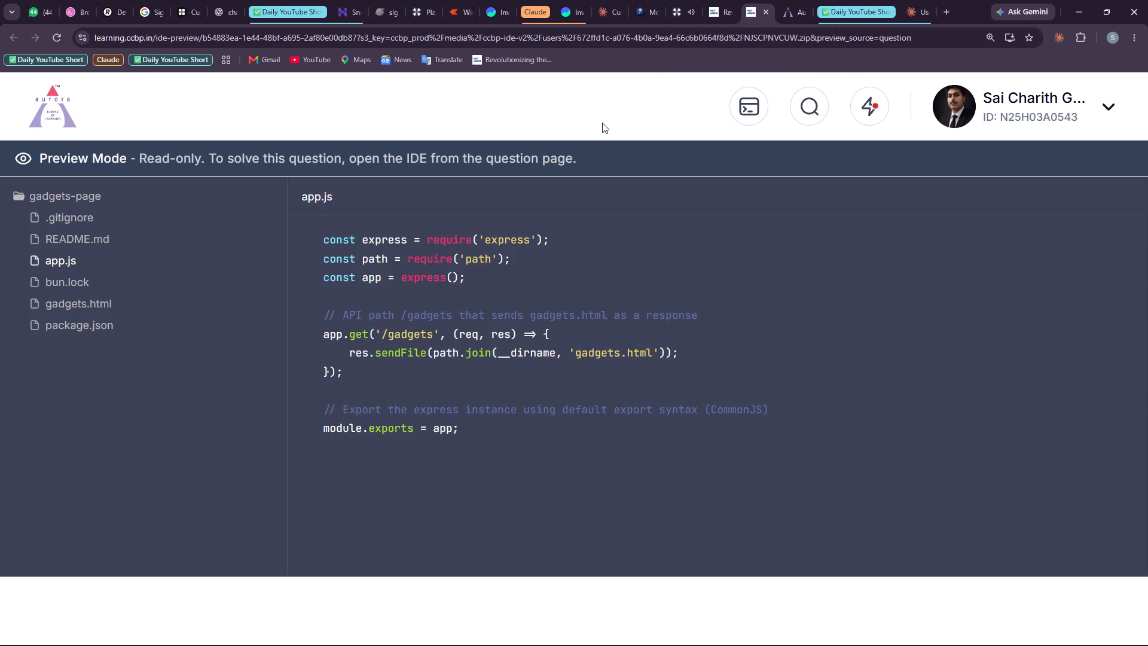
{"action": "scroll", "coordinate": [600, 72], "scroll_direction": "up", "scroll_amount": 3}
{"action": "scroll", "coordinate": [594, 84], "scroll_direction": "up", "scroll_amount": 1, "text": "ctrl"}
{"action": "left_click", "coordinate": [584, 100]}
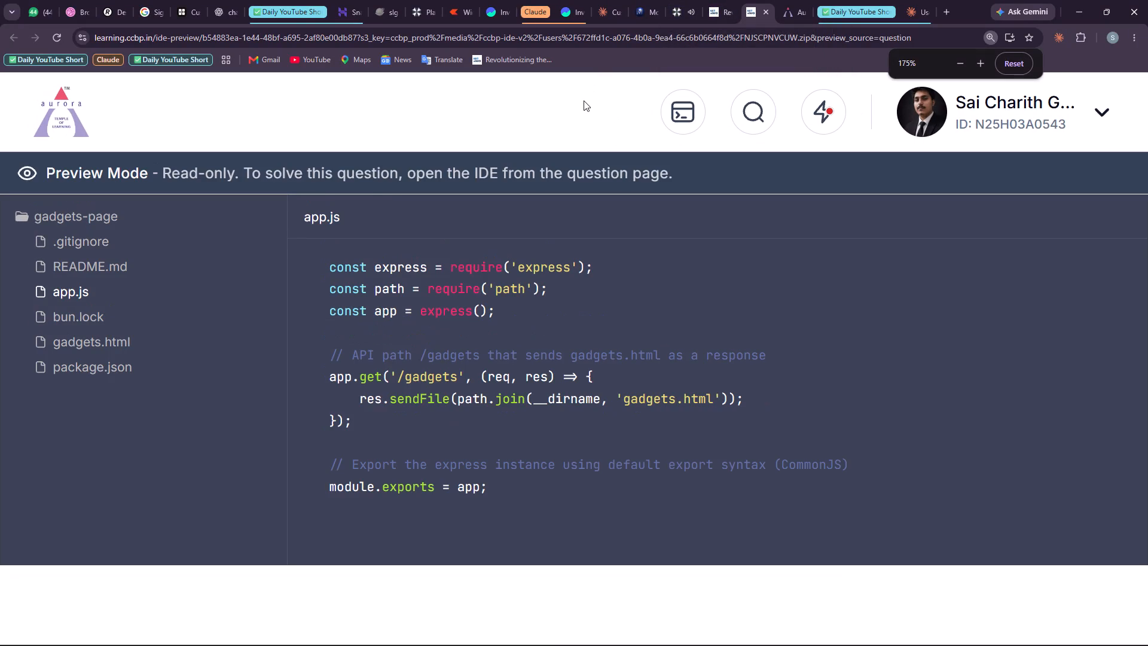
Capture the whole Gadgets Page app.js preview with Snipping Tool and copy the screenshot.
{"action": "key", "text": "Print"}
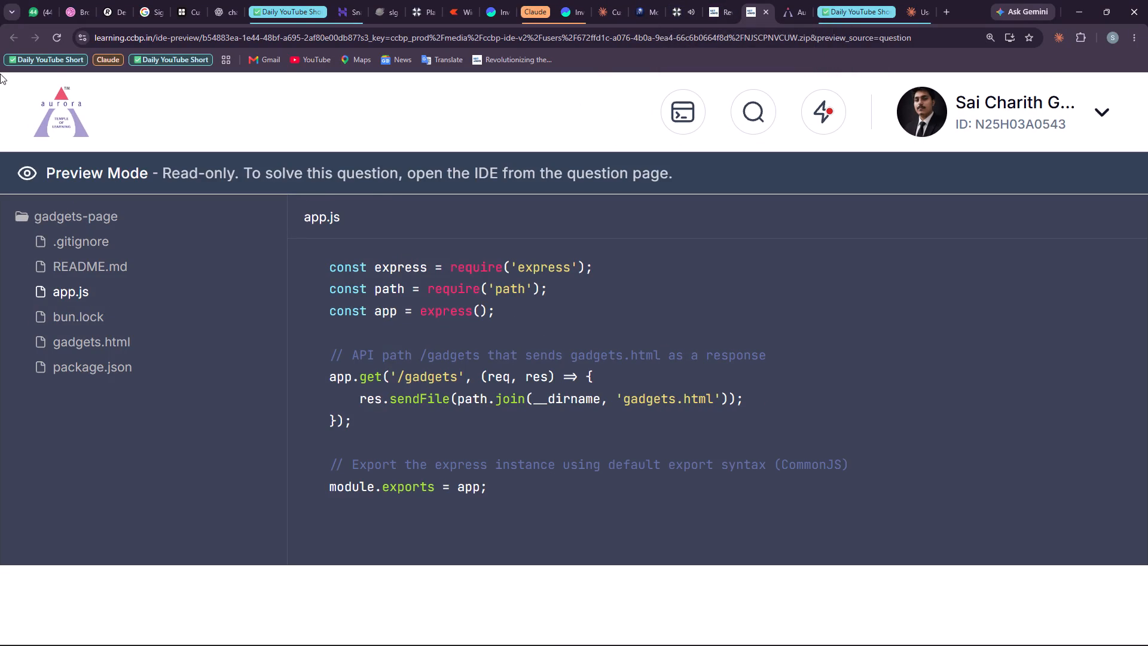
{"action": "left_click_drag", "start_coordinate": [0, 72], "coordinate": [1147, 645]}
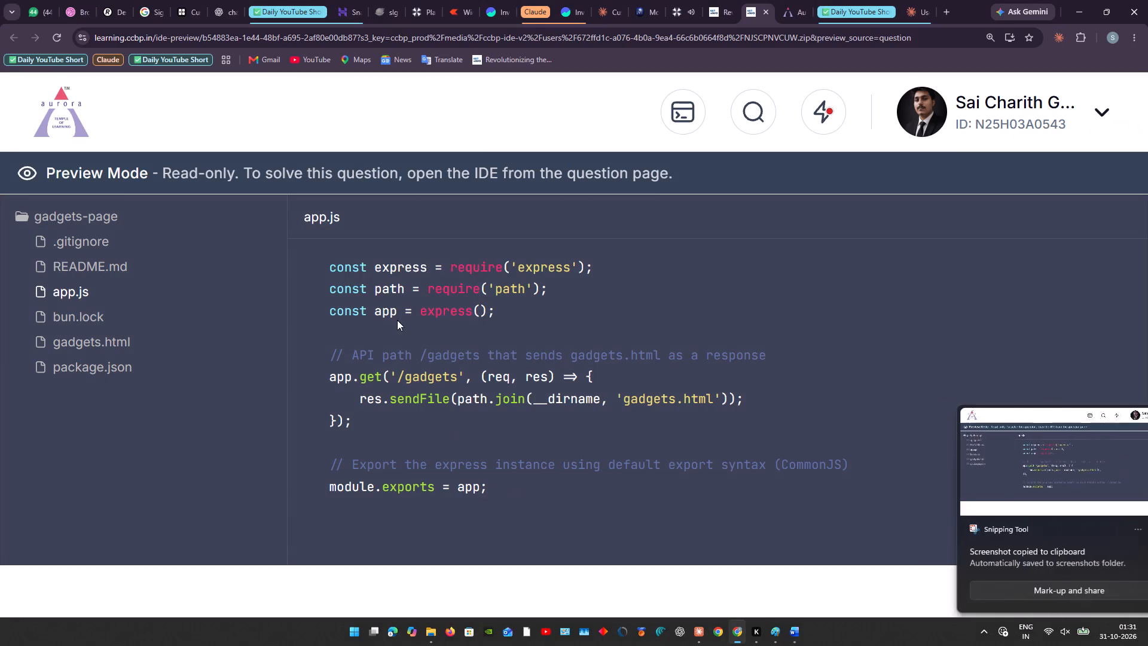
{"action": "left_click", "coordinate": [987, 476]}
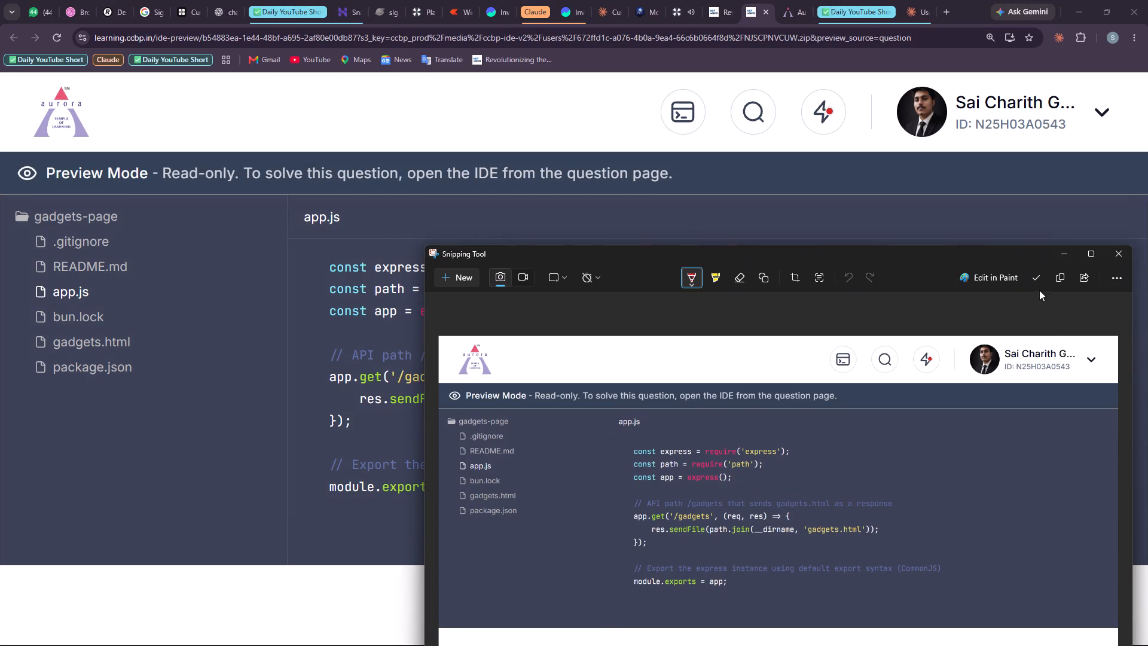
{"action": "left_click", "coordinate": [1061, 281]}
{"action": "left_click", "coordinate": [1129, 249]}
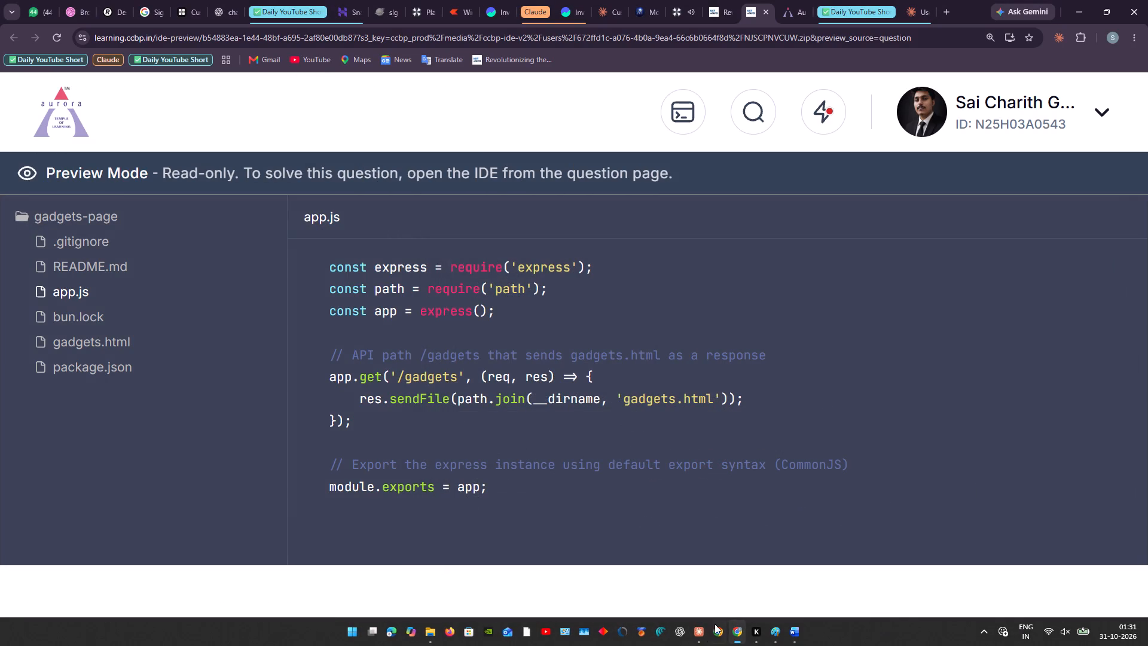
In Word, paste the Gadgets Page preview screenshot under item 4).
{"action": "left_click", "coordinate": [789, 631]}
{"action": "scroll", "coordinate": [660, 496], "scroll_direction": "down", "scroll_amount": 5}
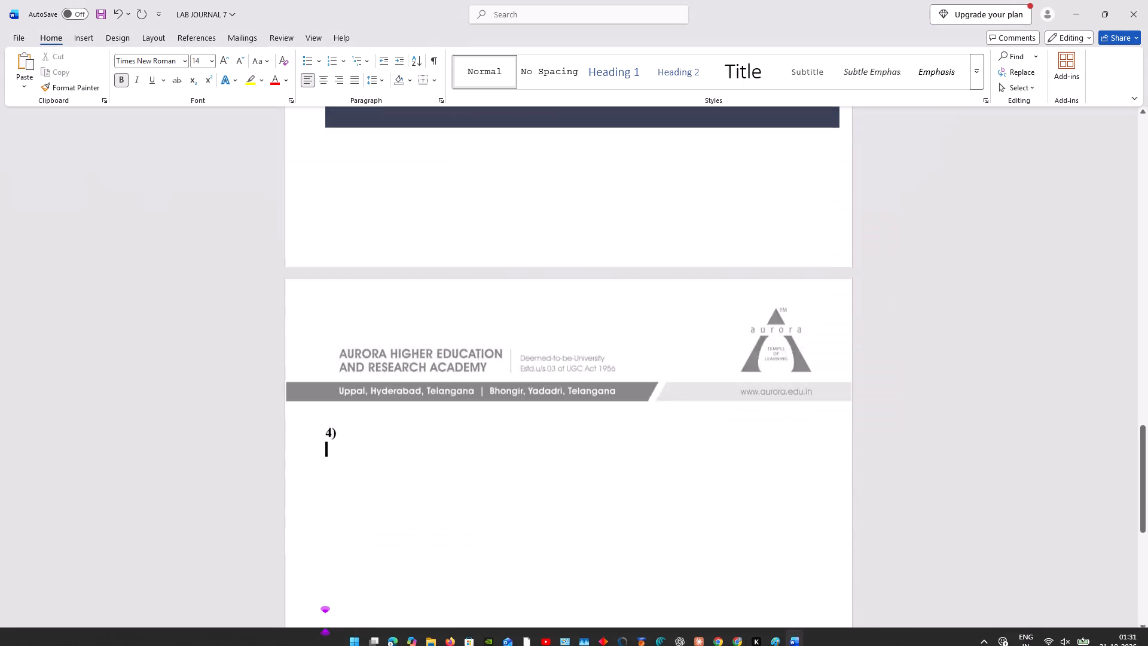
{"action": "key", "text": "ctrl+v"}
{"action": "left_click", "coordinate": [646, 473]}
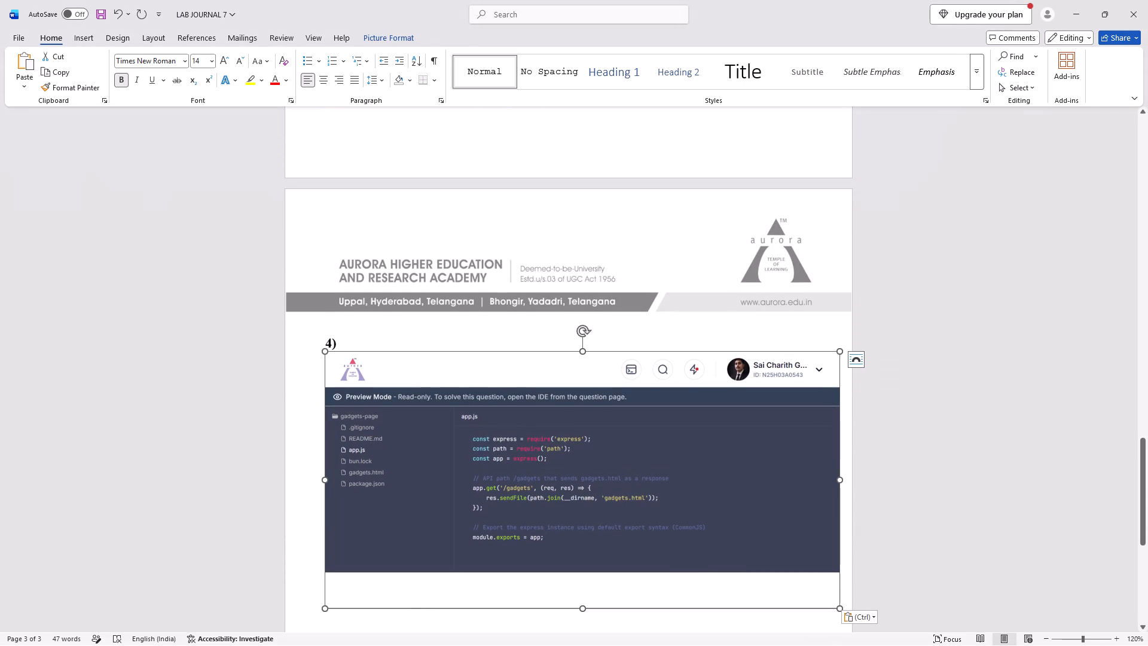
Start item 5) on the line below the Gadgets Page image, followed by a new line.
{"action": "left_click", "coordinate": [853, 591]}
{"action": "key", "text": "Return"}
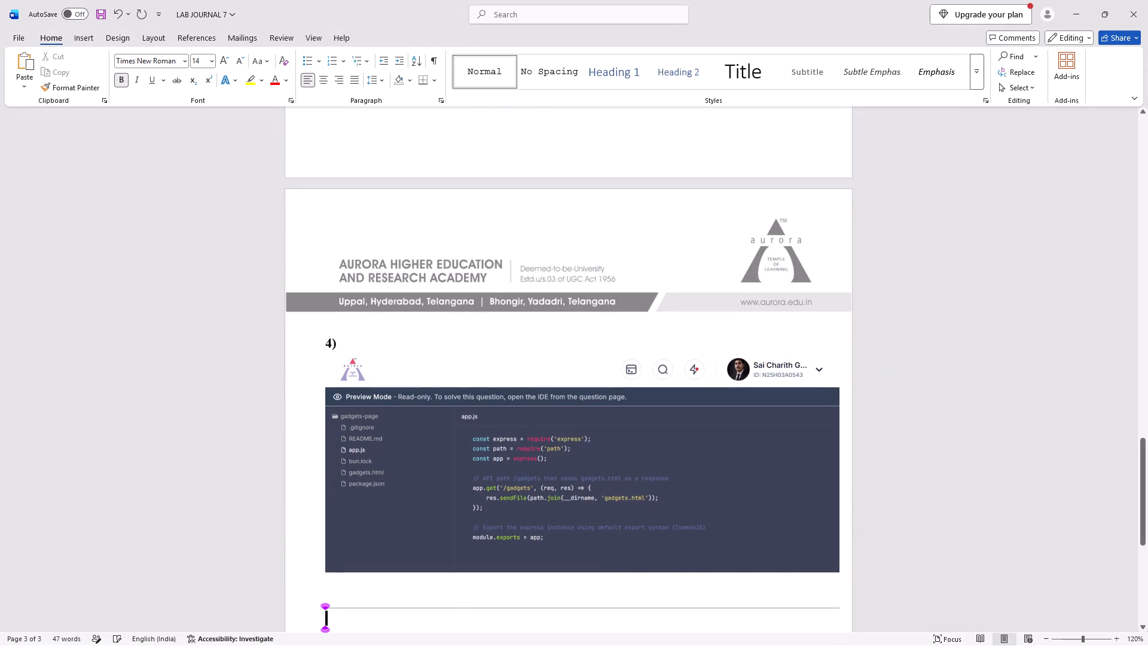
{"action": "type", "text": "5)"}
{"action": "key", "text": "Return"}
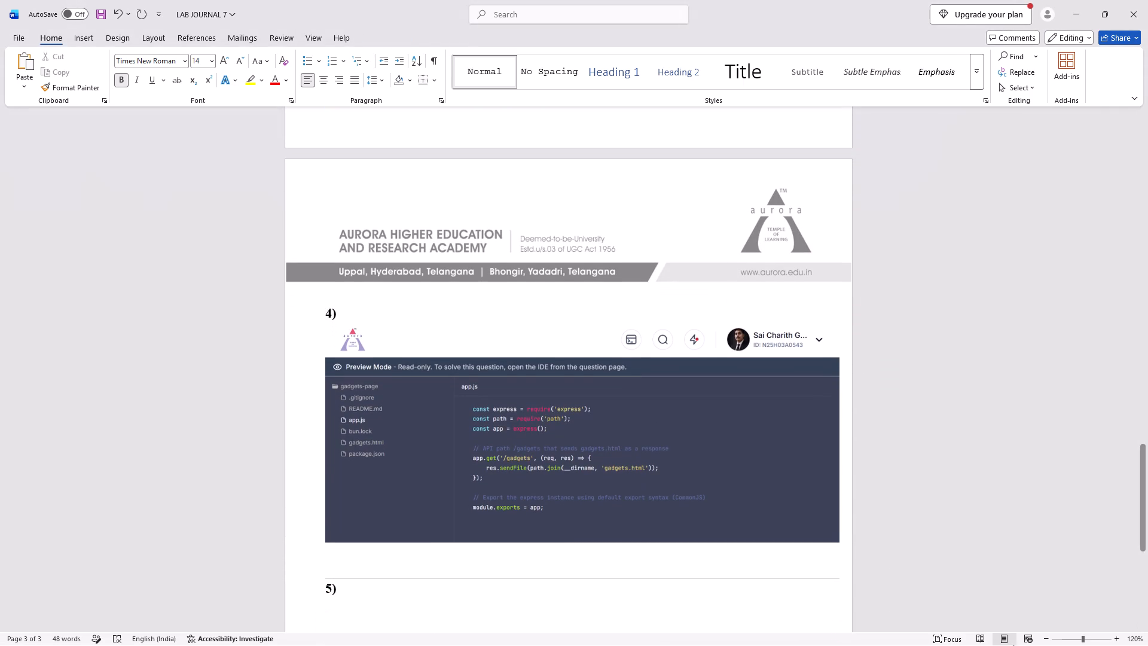
In Chrome, close the Gadgets Page preview and open the Get a String question from the Coding Practice list.
{"action": "left_click", "coordinate": [737, 635]}
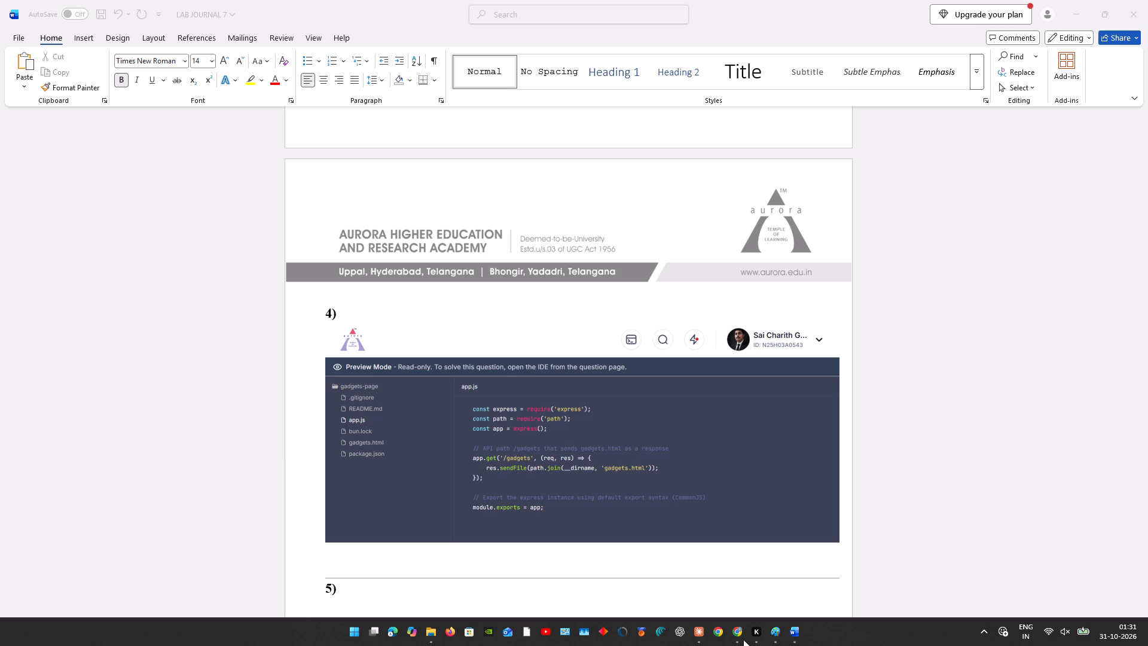
{"action": "left_click", "coordinate": [737, 638]}
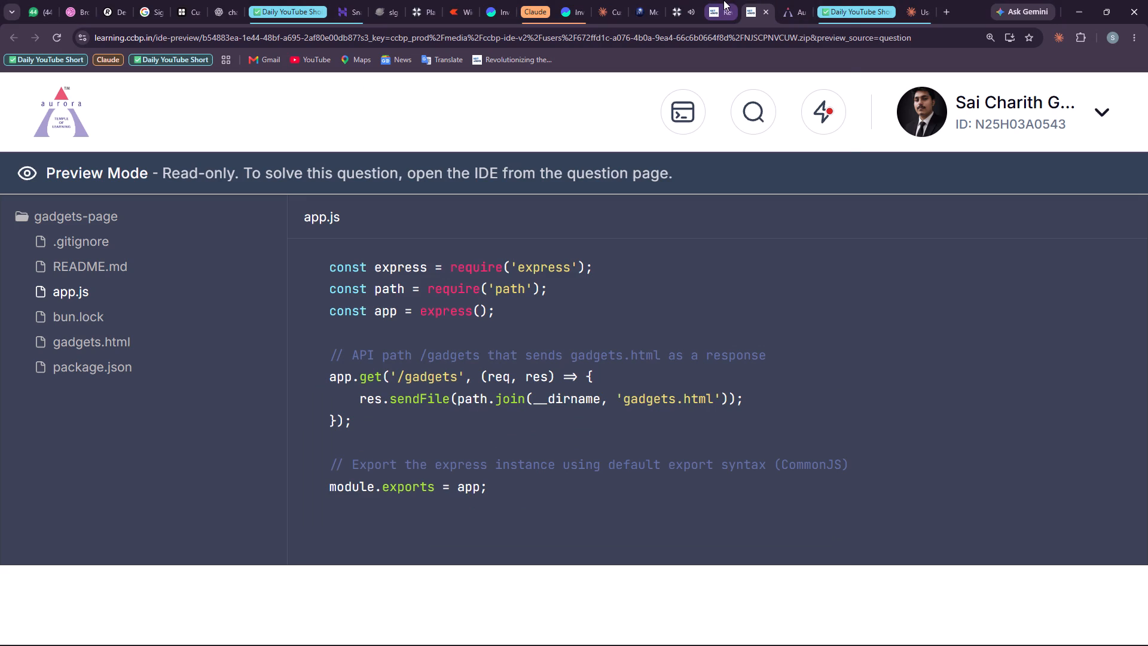
{"action": "left_click", "coordinate": [723, 0]}
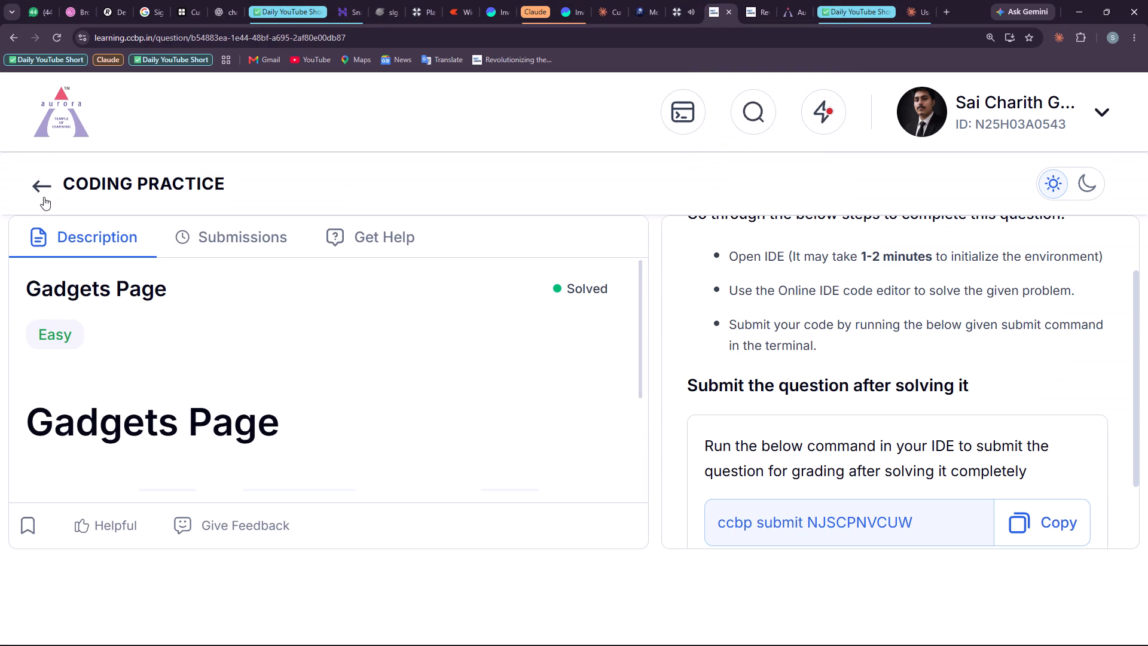
{"action": "left_click", "coordinate": [43, 188]}
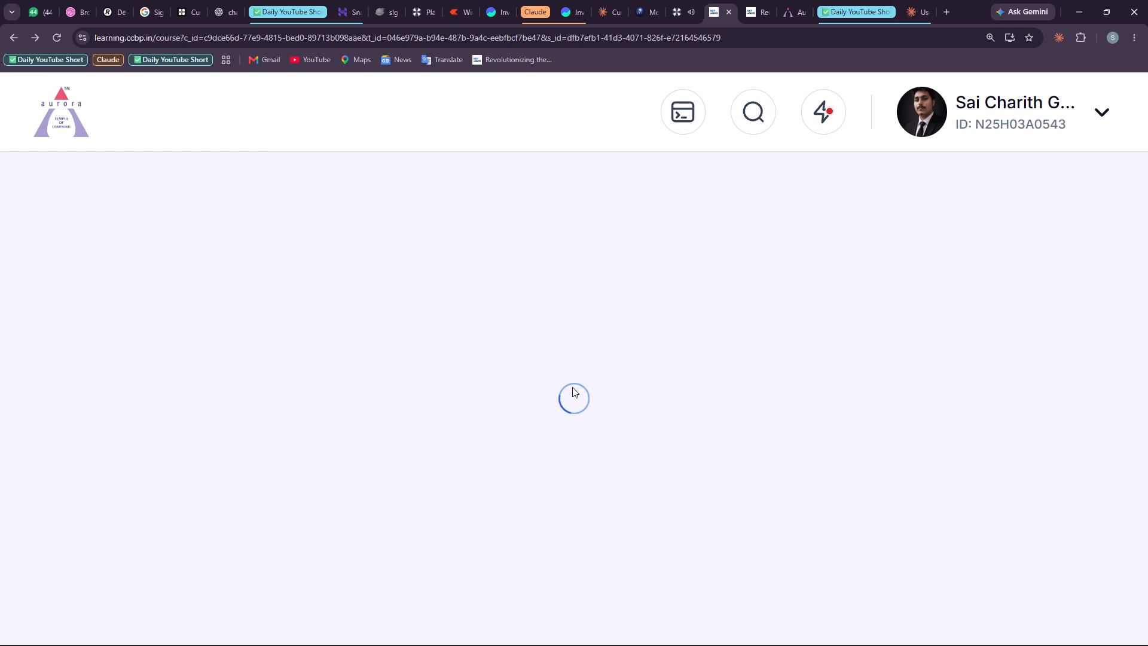
{"action": "left_click", "coordinate": [753, 7]}
{"action": "left_click", "coordinate": [764, 11]}
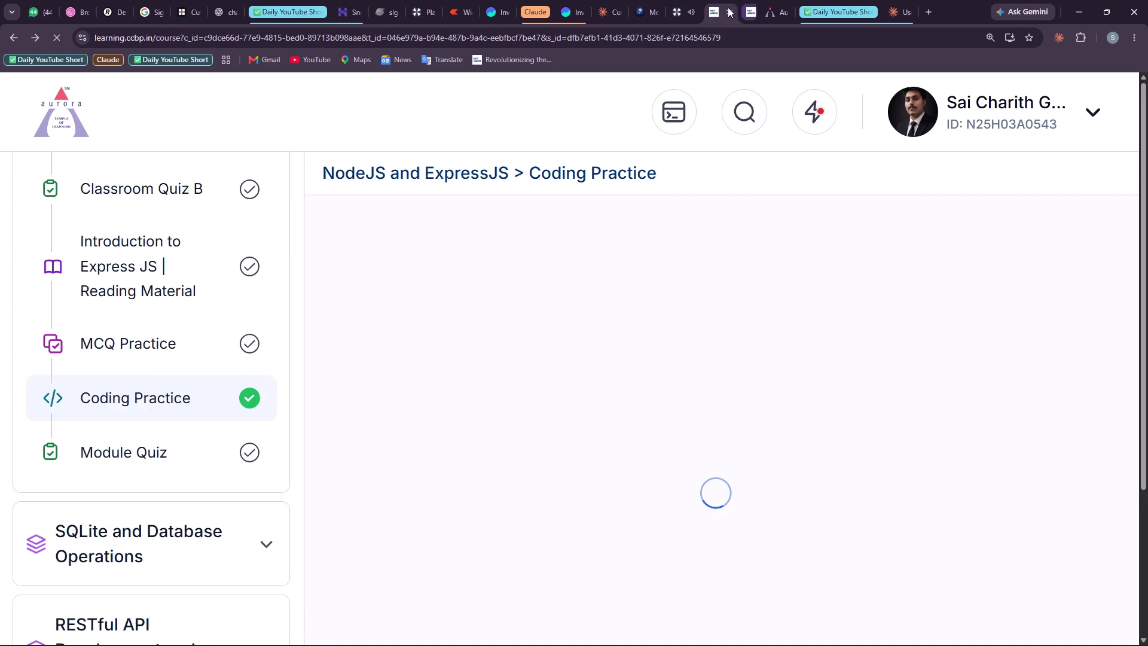
{"action": "scroll", "coordinate": [594, 391], "scroll_direction": "down", "scroll_amount": 12}
{"action": "left_click", "coordinate": [539, 505]}
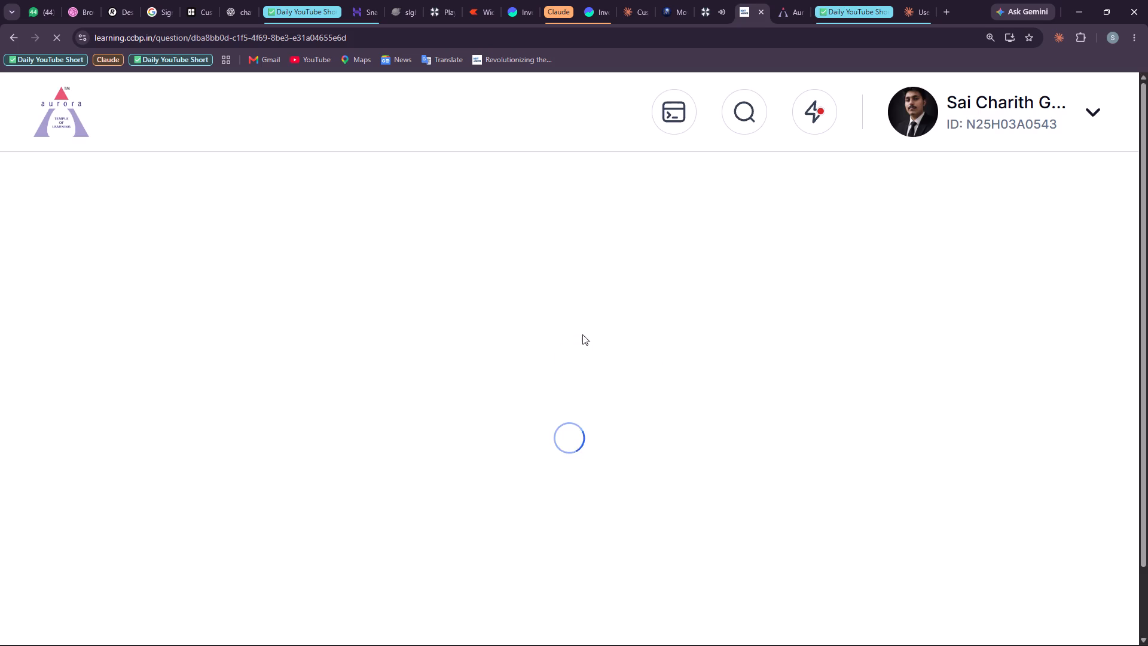
Open the code preview of the Get a String question.
{"action": "scroll", "coordinate": [780, 428], "scroll_direction": "down", "scroll_amount": 8}
{"action": "scroll", "coordinate": [884, 468], "scroll_direction": "down", "scroll_amount": 3}
{"action": "left_click", "coordinate": [862, 496]}
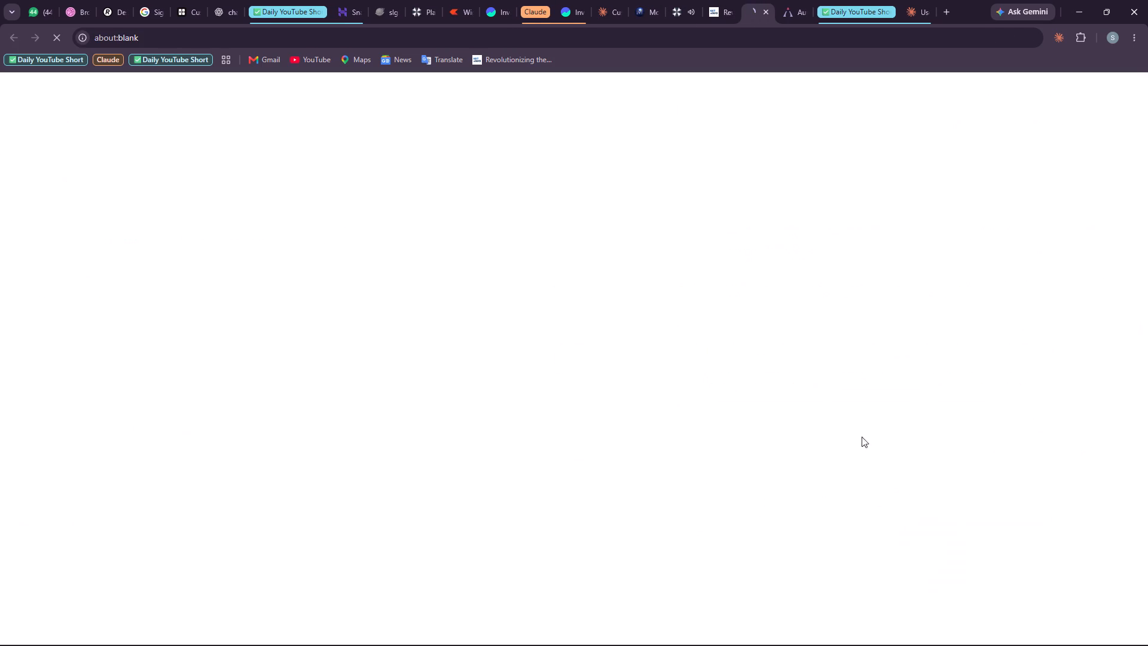
{"action": "left_click", "coordinate": [723, 0]}
{"action": "left_click", "coordinate": [746, 0]}
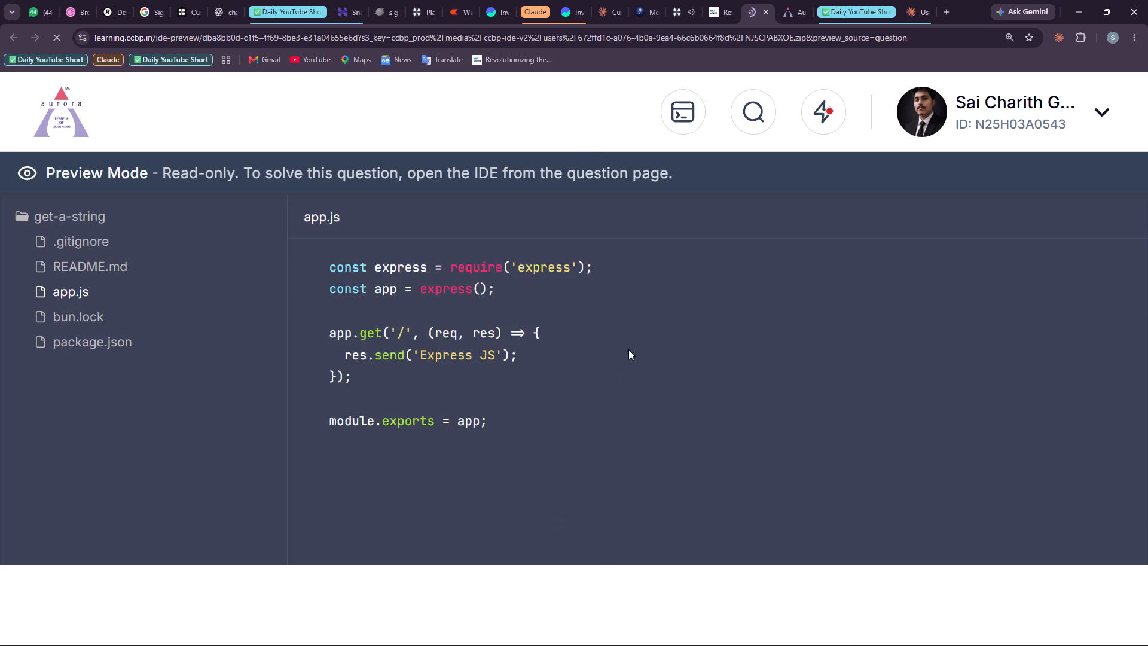
Copy the whole Get a String app.js preview page as an image using Google Lens.
{"action": "right_click", "coordinate": [579, 130]}
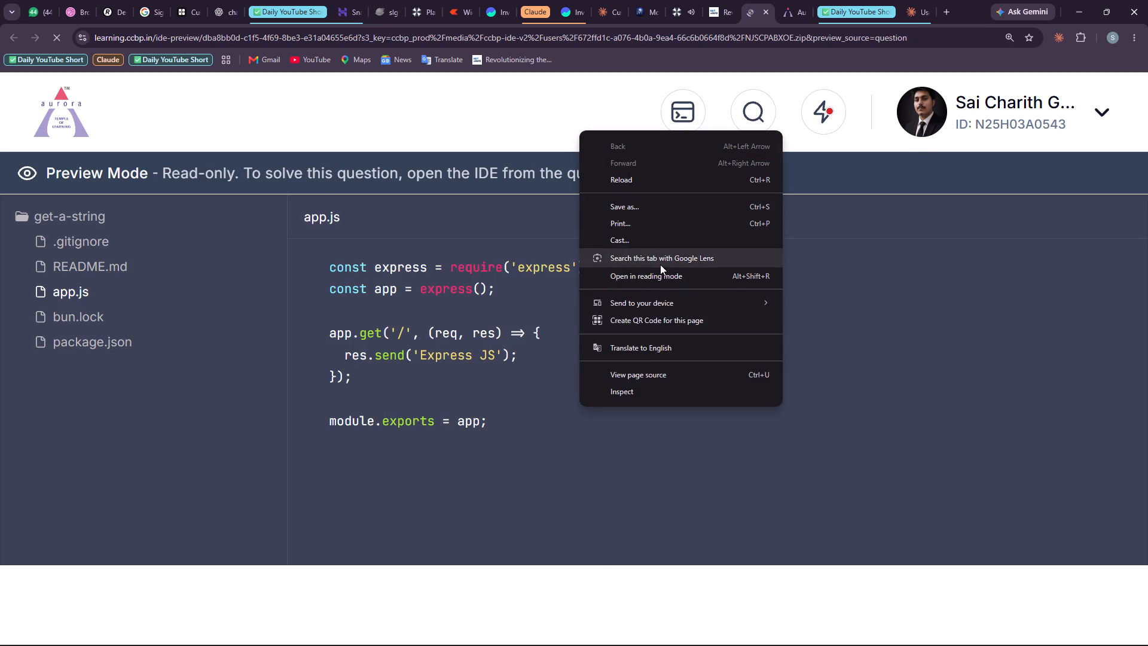
{"action": "left_click", "coordinate": [660, 264]}
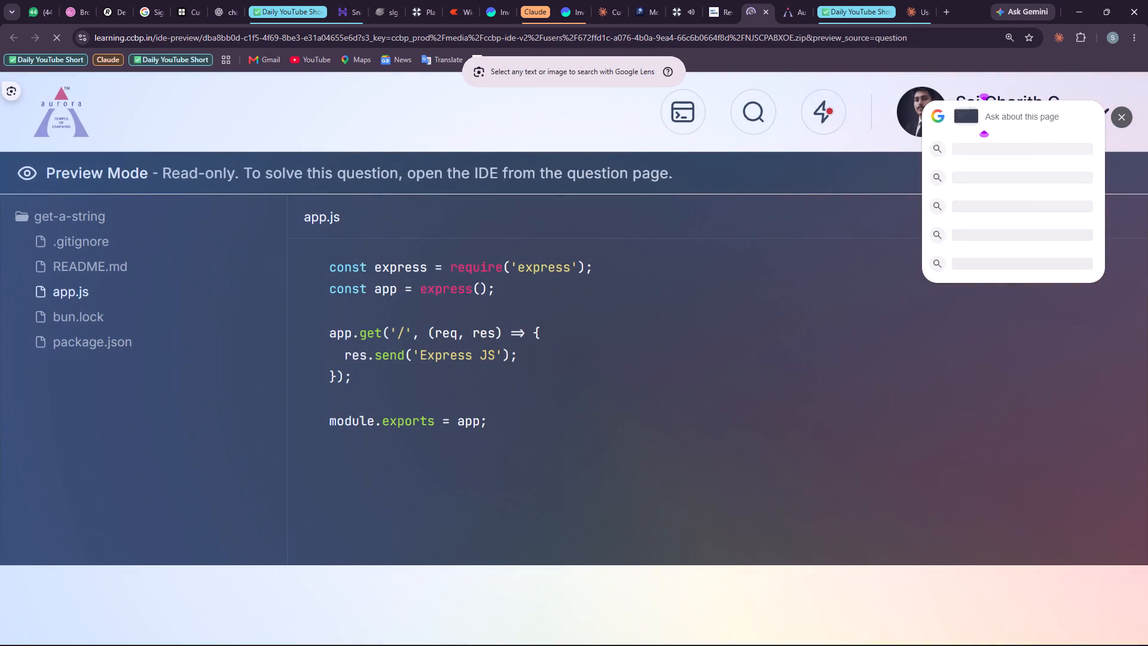
{"action": "left_click", "coordinate": [0, 67]}
{"action": "left_click_drag", "start_coordinate": [0, 75], "coordinate": [993, 292]}
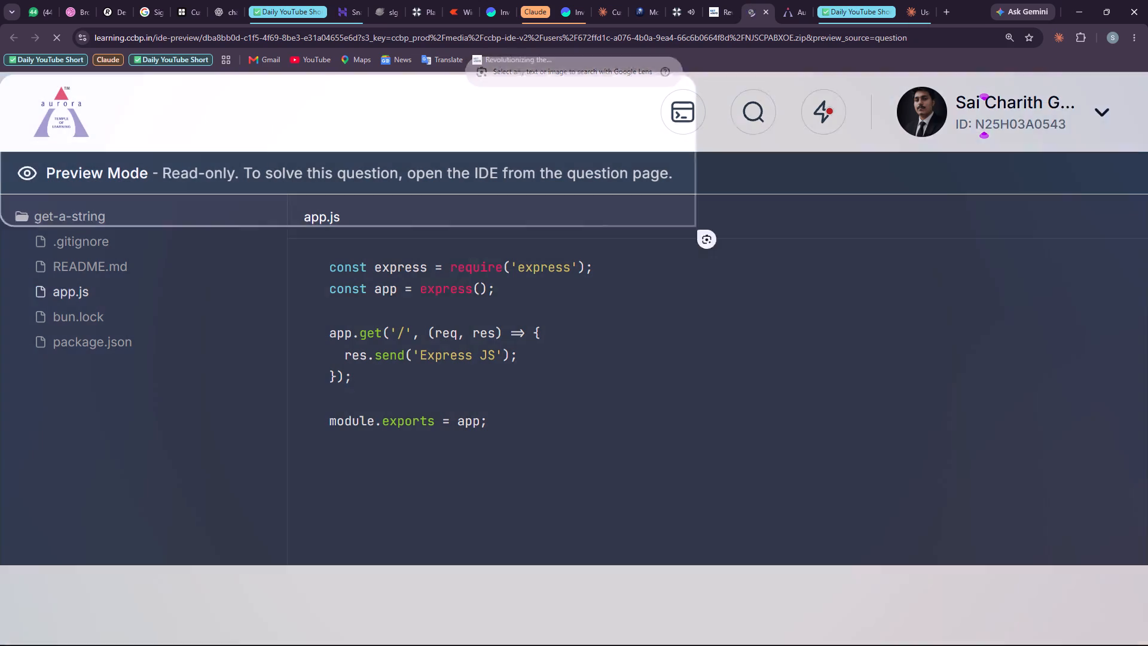
{"action": "left_click_drag", "start_coordinate": [993, 292], "coordinate": [1147, 645]}
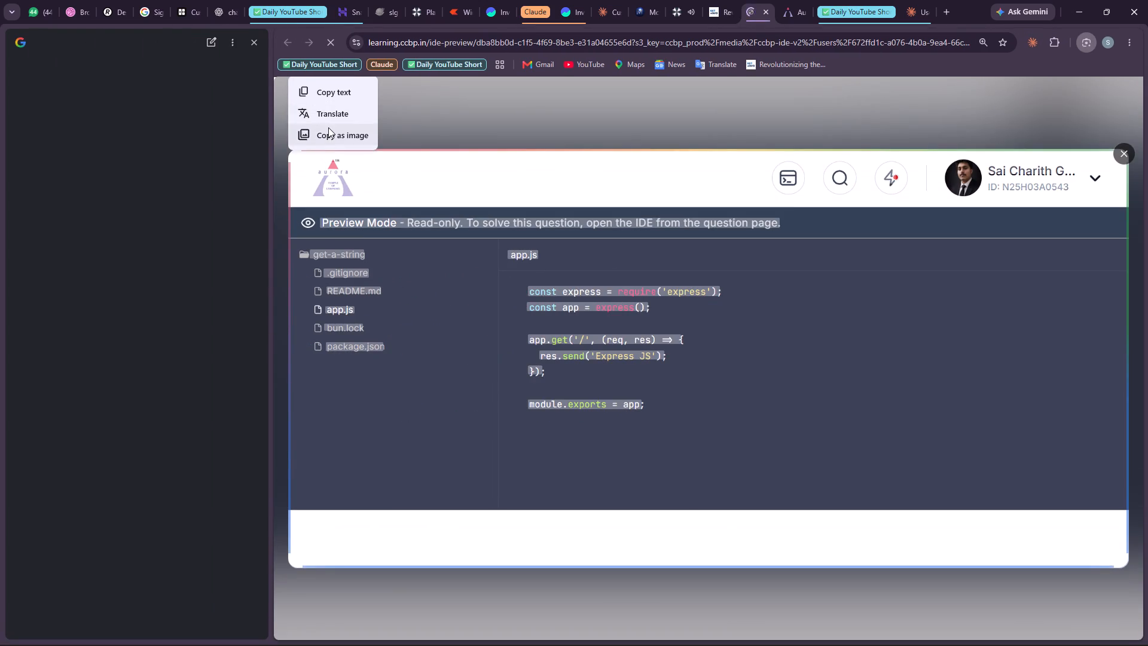
{"action": "left_click", "coordinate": [328, 127]}
{"action": "left_click", "coordinate": [251, 32]}
{"action": "left_click", "coordinate": [251, 39]}
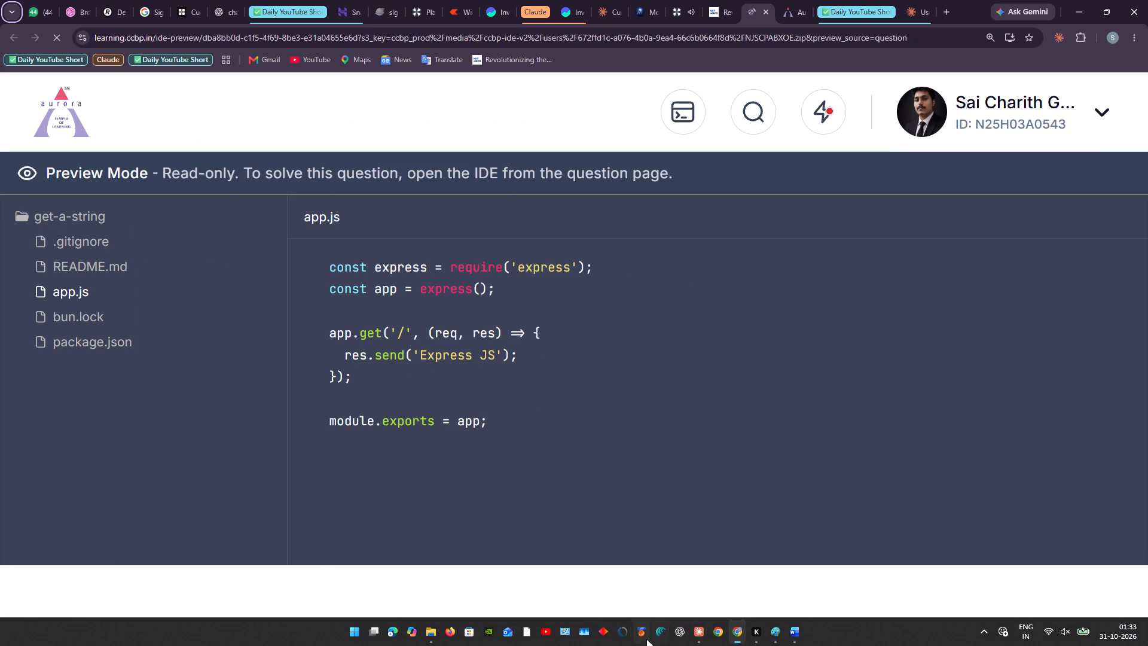
In Word, paste the copied Get a String preview image under item 5).
{"action": "left_click", "coordinate": [792, 639]}
{"action": "scroll", "coordinate": [675, 500], "scroll_direction": "down", "scroll_amount": 5}
{"action": "key", "text": "ctrl+v"}
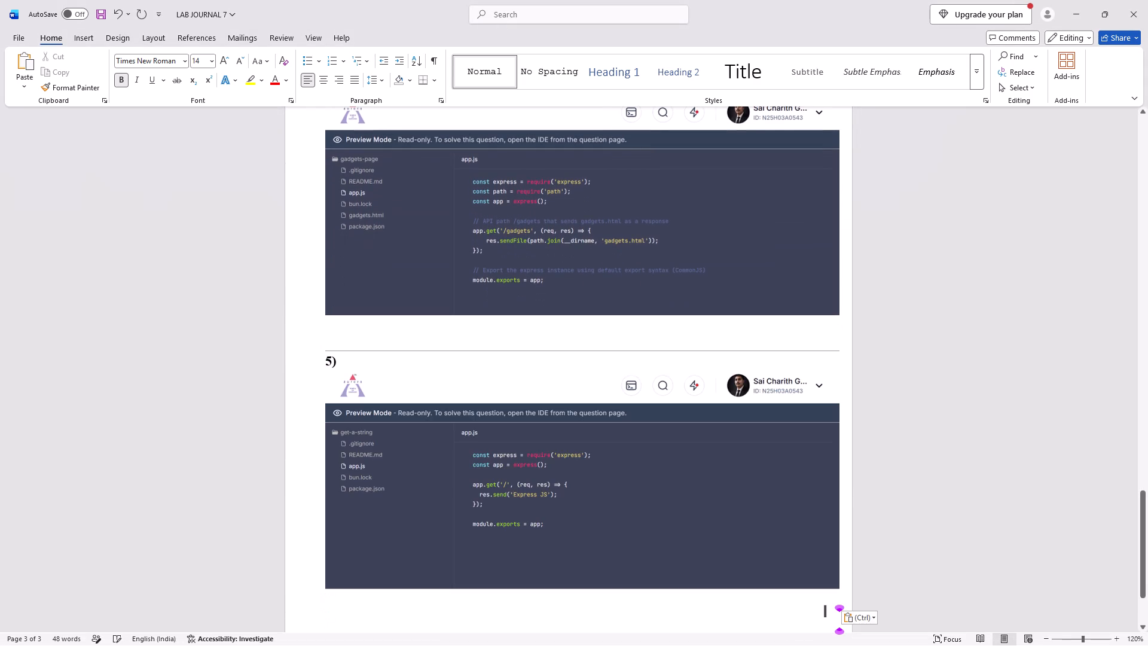
Review the whole report from the student details table through the numbered screenshots to item 5).
{"action": "scroll", "coordinate": [674, 499], "scroll_direction": "down", "scroll_amount": 1}
{"action": "scroll", "coordinate": [674, 499], "scroll_direction": "up", "scroll_amount": 12}
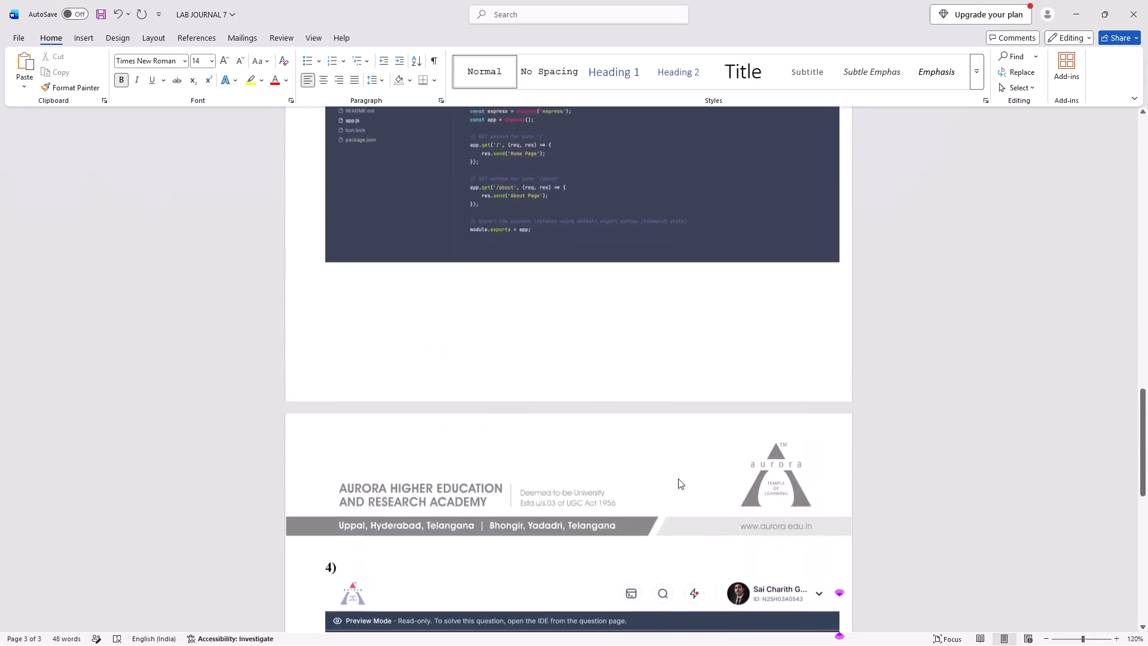
{"action": "scroll", "coordinate": [678, 479], "scroll_direction": "up", "scroll_amount": 12}
{"action": "scroll", "coordinate": [679, 479], "scroll_direction": "up", "scroll_amount": 14}
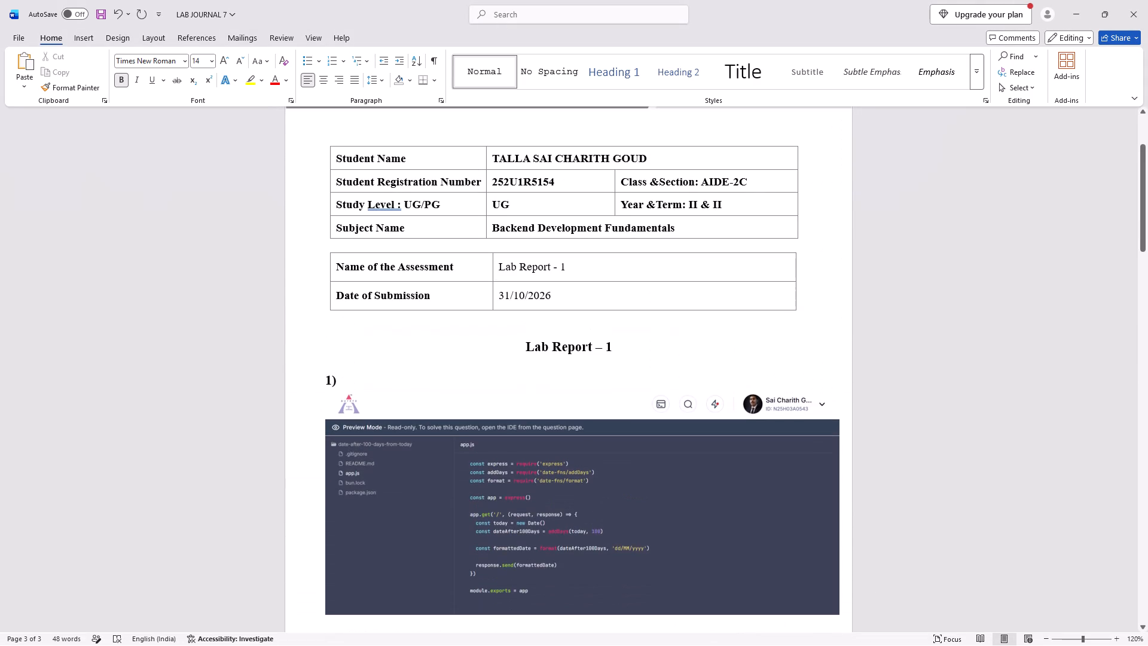
{"action": "scroll", "coordinate": [680, 468], "scroll_direction": "down", "scroll_amount": 19}
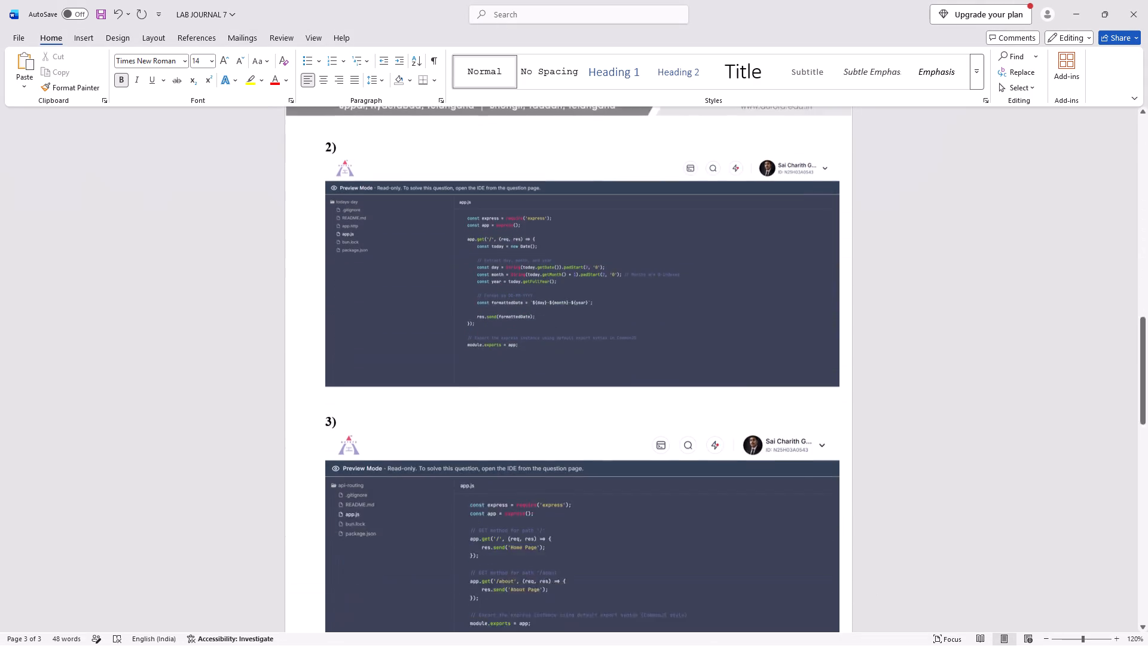
{"action": "scroll", "coordinate": [688, 463], "scroll_direction": "down", "scroll_amount": 19}
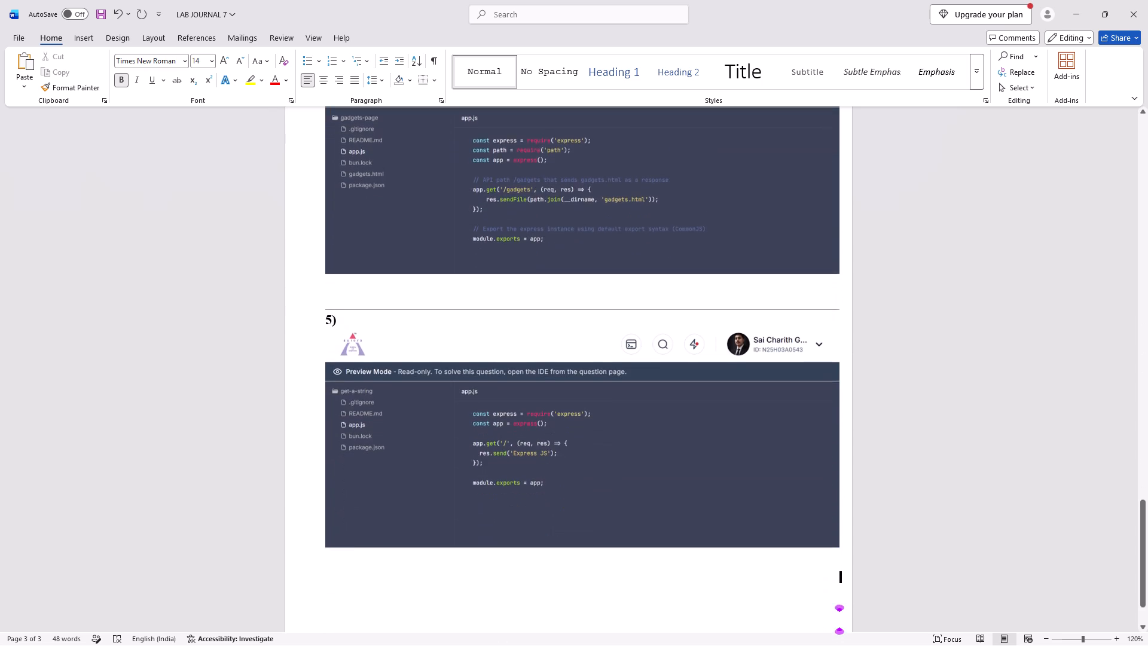
{"action": "scroll", "coordinate": [688, 463], "scroll_direction": "down", "scroll_amount": 2}
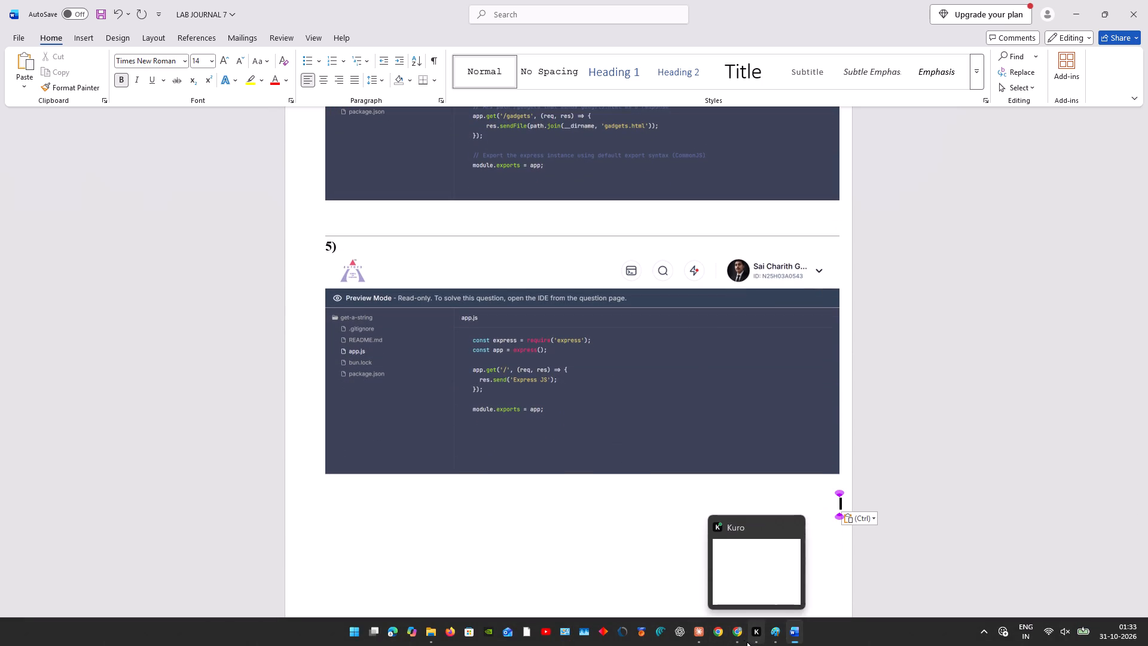
In Chrome, go back from the Get a String question to the Coding Practice list.
{"action": "left_click", "coordinate": [741, 640]}
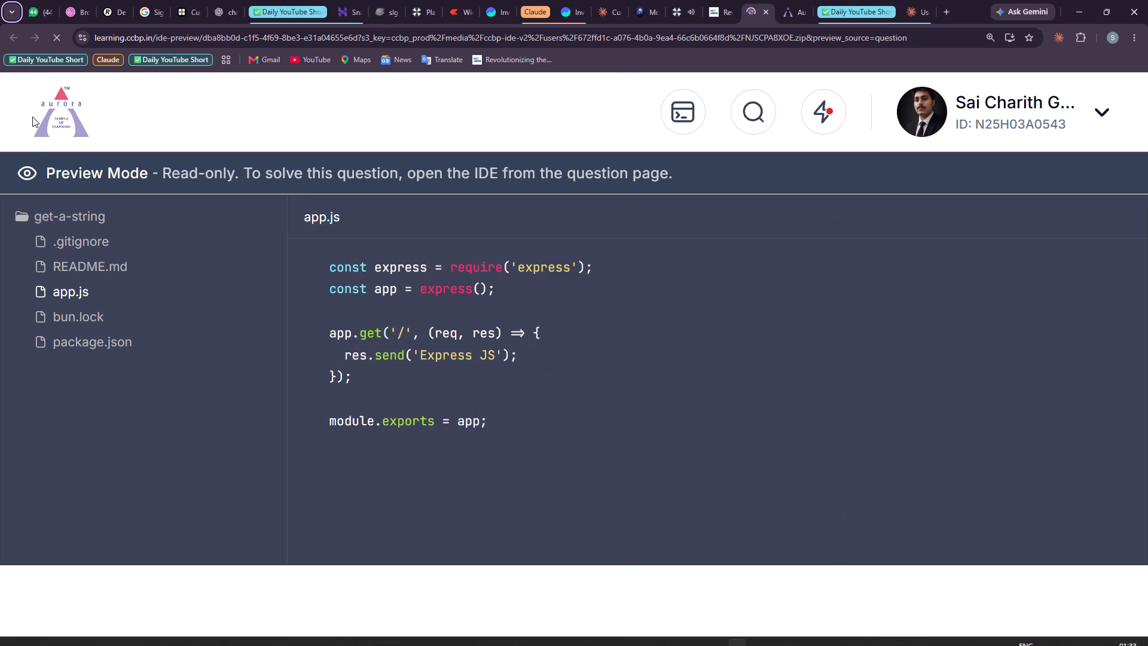
{"action": "left_click", "coordinate": [719, 0]}
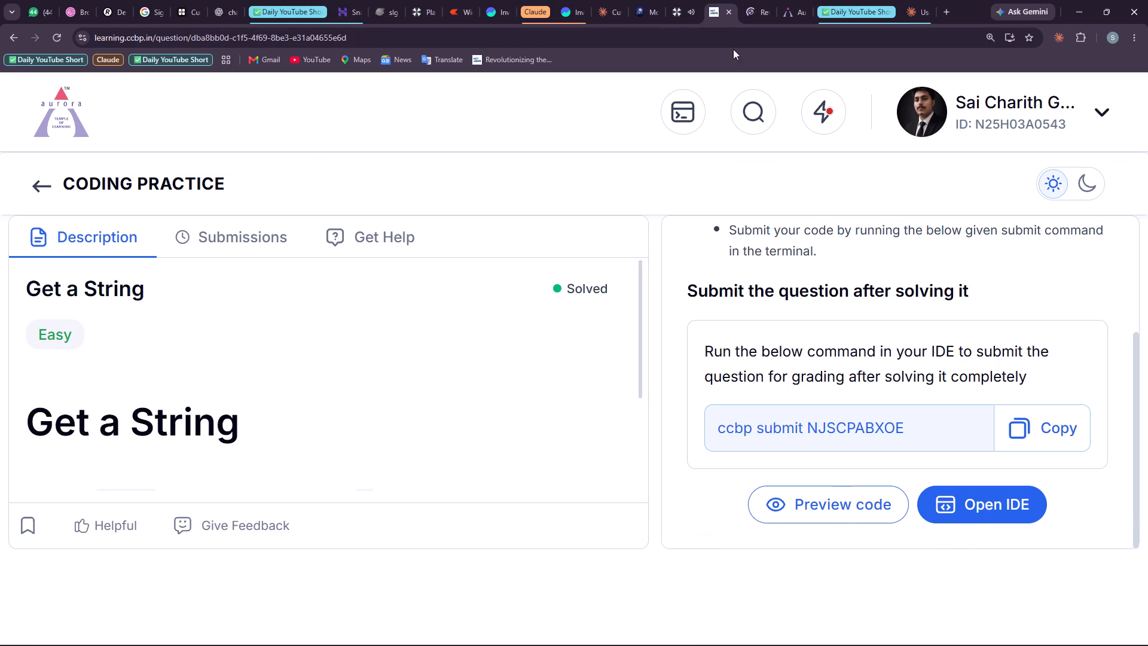
{"action": "left_click", "coordinate": [756, 0]}
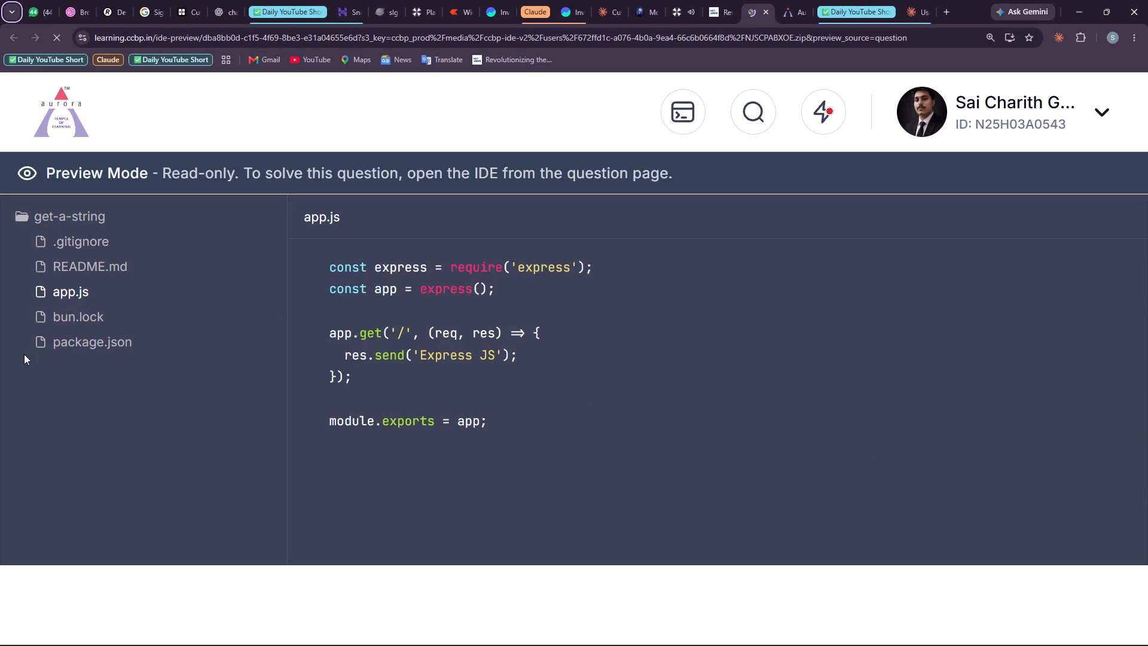
{"action": "left_click", "coordinate": [724, 2]}
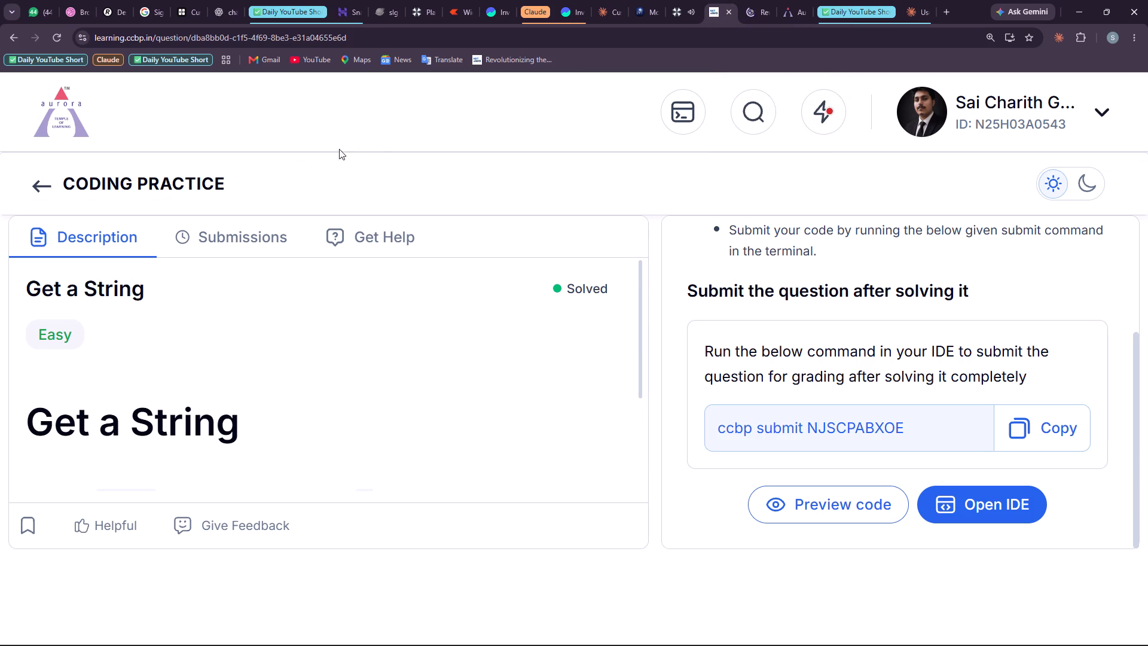
{"action": "left_click", "coordinate": [35, 184]}
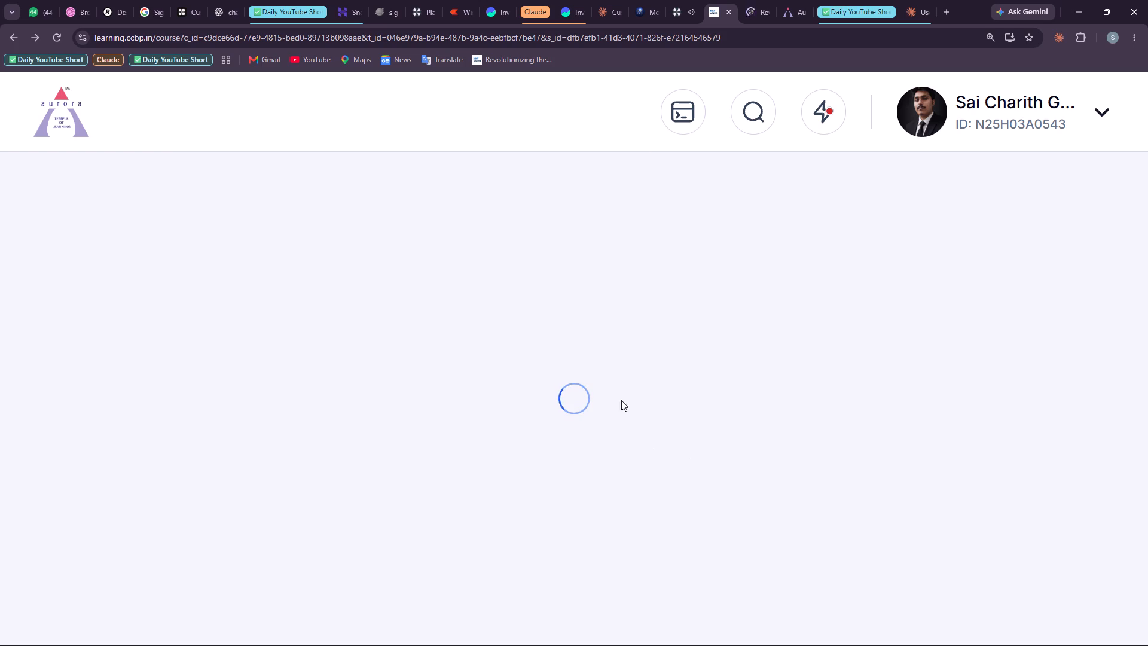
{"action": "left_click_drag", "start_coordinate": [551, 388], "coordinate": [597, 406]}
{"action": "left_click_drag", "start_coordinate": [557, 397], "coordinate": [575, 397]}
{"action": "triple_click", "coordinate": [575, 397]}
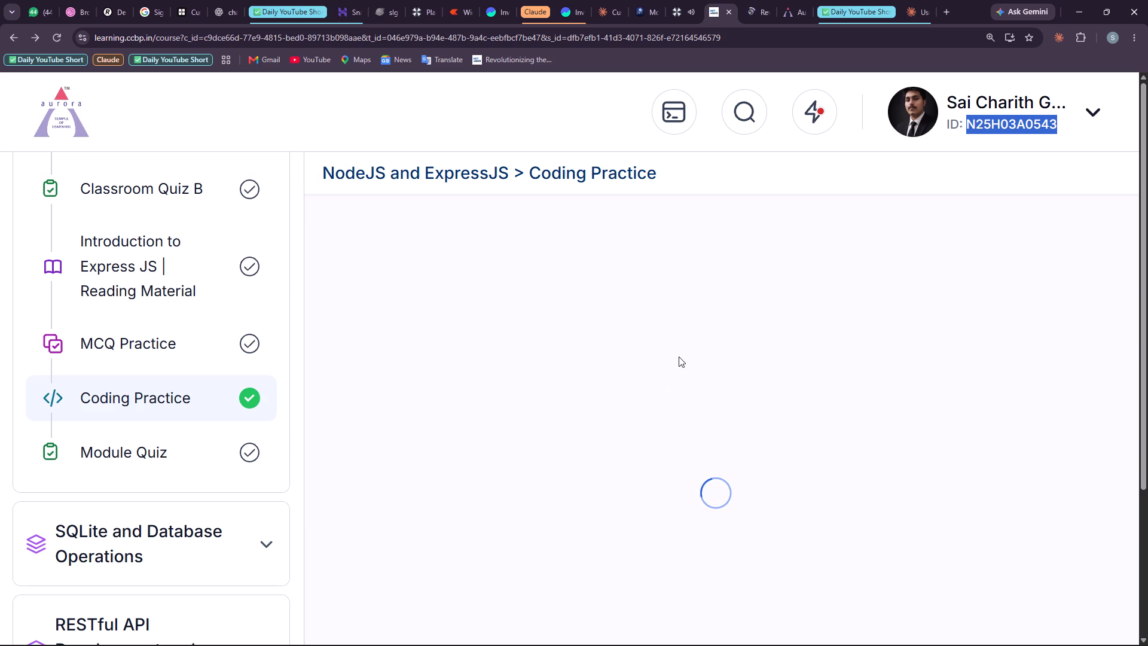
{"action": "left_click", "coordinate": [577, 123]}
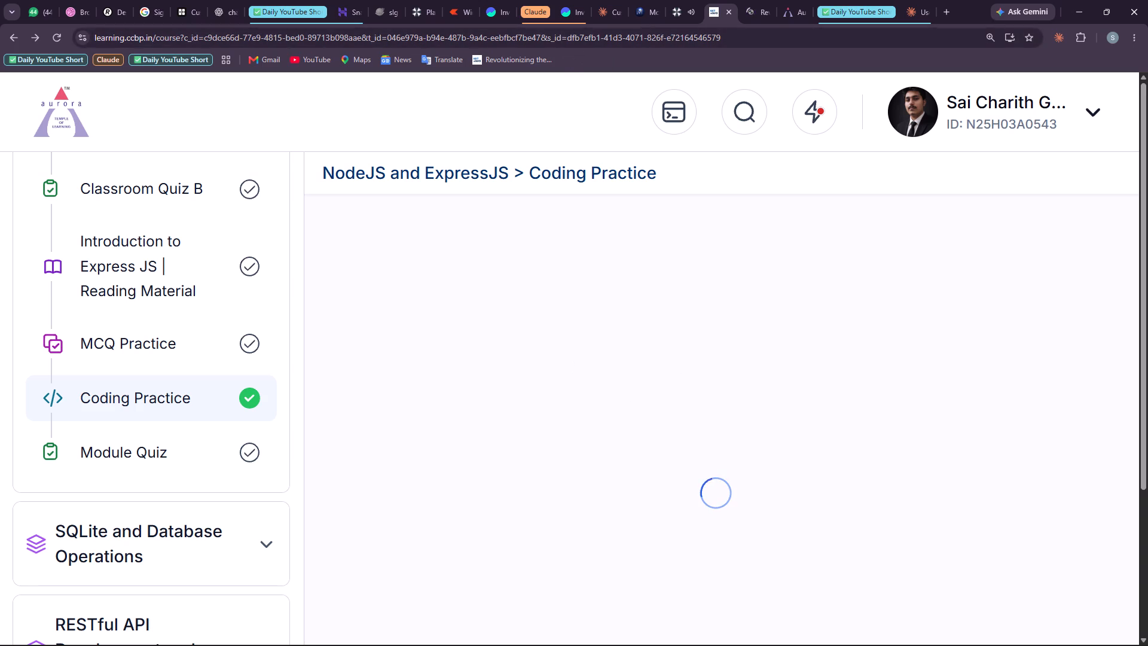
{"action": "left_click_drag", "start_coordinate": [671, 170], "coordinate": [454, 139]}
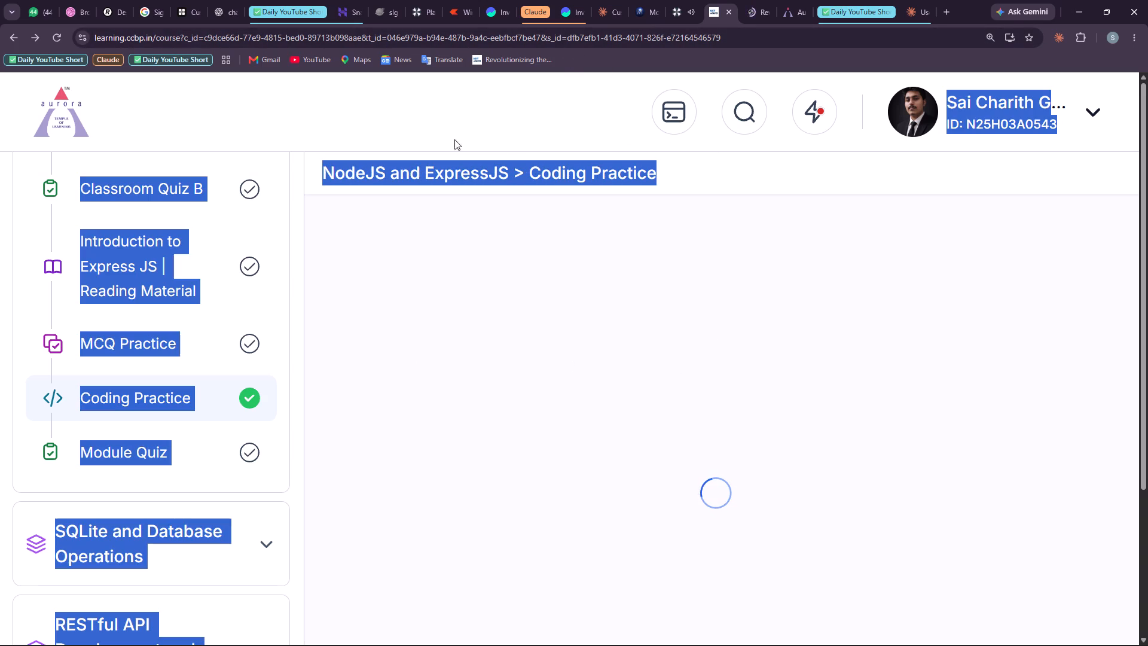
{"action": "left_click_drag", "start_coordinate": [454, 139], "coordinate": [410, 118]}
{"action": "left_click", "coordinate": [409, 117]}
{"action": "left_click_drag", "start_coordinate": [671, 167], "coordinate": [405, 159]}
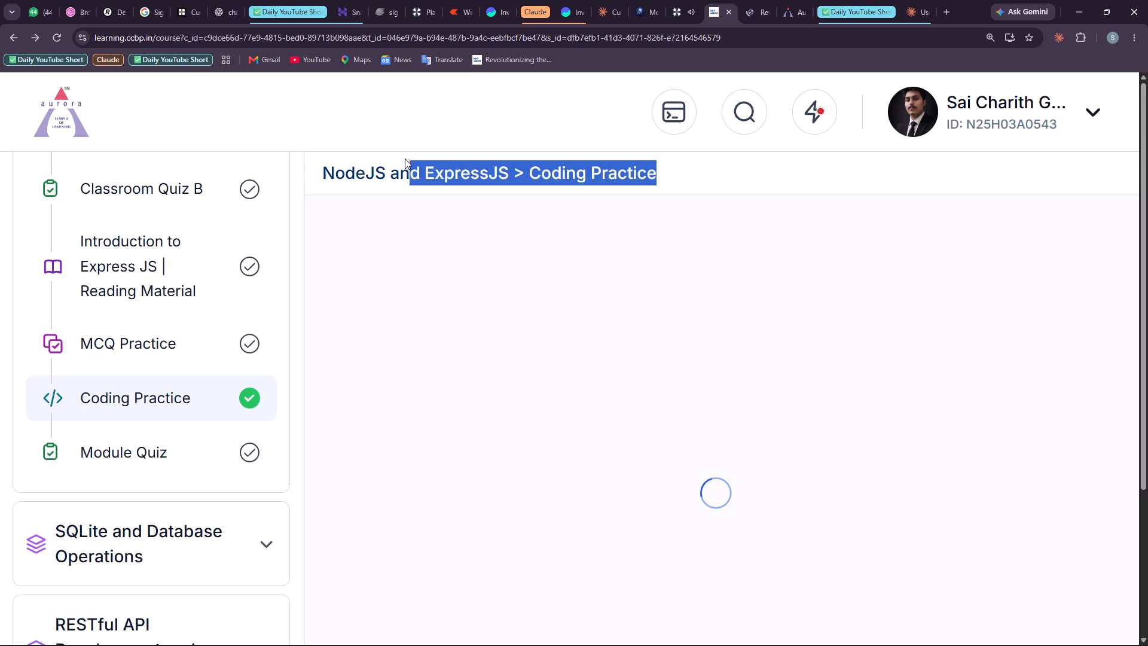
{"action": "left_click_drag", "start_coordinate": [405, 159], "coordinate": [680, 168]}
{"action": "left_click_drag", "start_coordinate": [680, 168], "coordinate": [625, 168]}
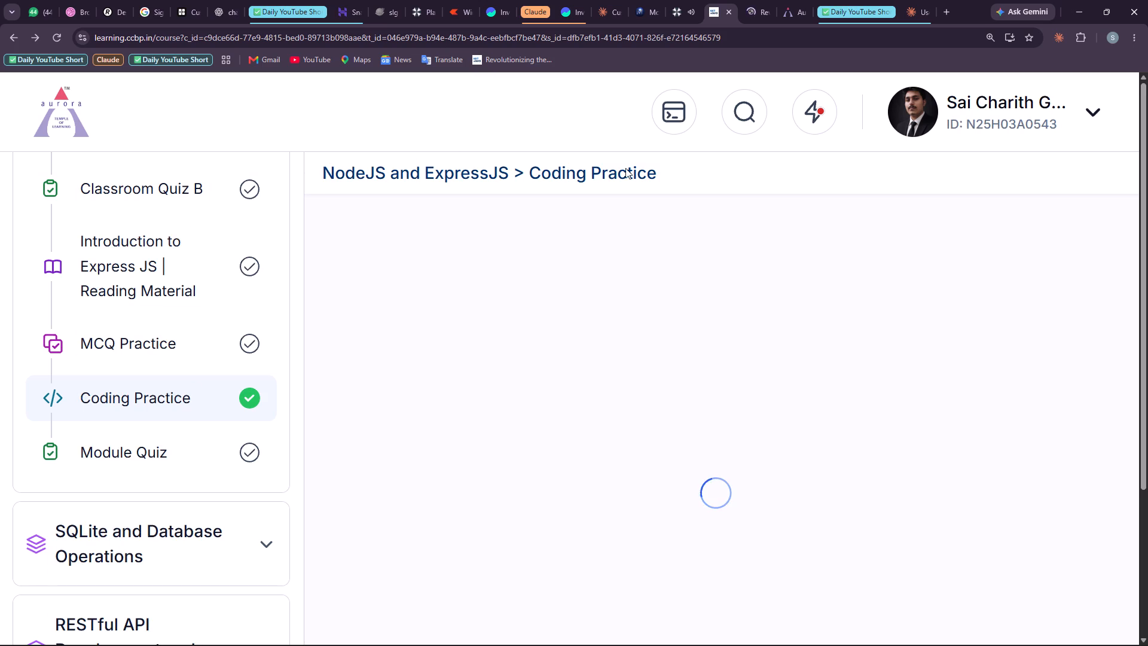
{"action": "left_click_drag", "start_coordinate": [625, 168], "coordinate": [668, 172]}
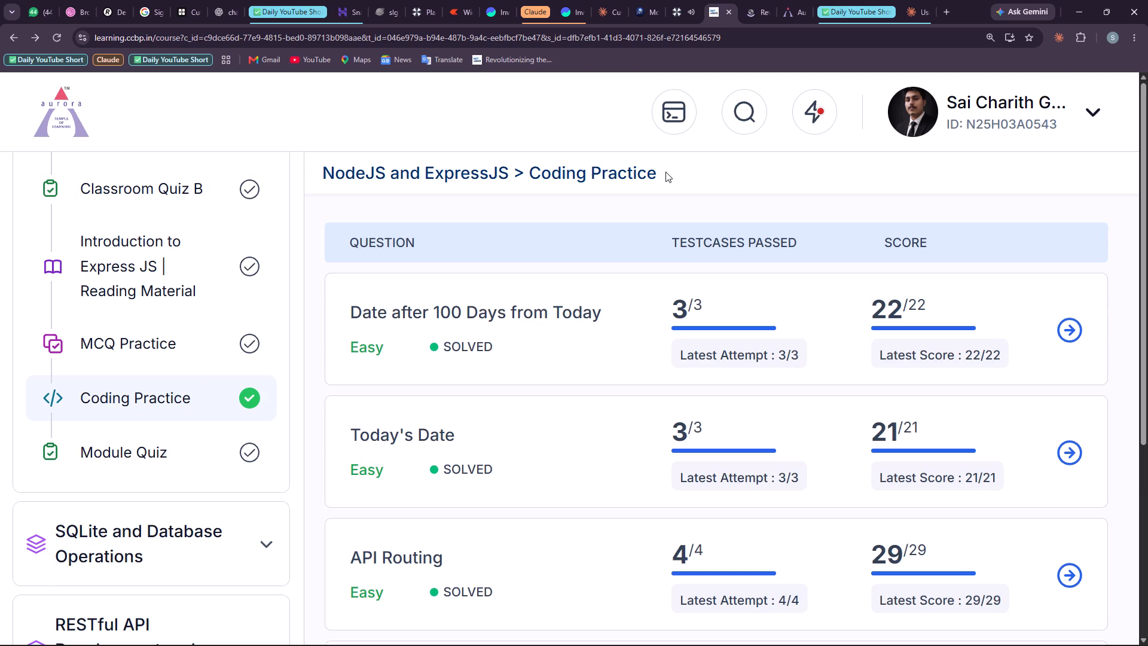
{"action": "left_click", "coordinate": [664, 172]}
Capture a screenshot of the Coding Practice page with the questions from Date after 100 Days from Today to Get a String.
{"action": "scroll", "coordinate": [672, 185], "scroll_direction": "down", "scroll_amount": 2, "text": "ctrl"}
{"action": "scroll", "coordinate": [755, 215], "scroll_direction": "down", "scroll_amount": 5}
{"action": "scroll", "coordinate": [755, 216], "scroll_direction": "up", "scroll_amount": 4}
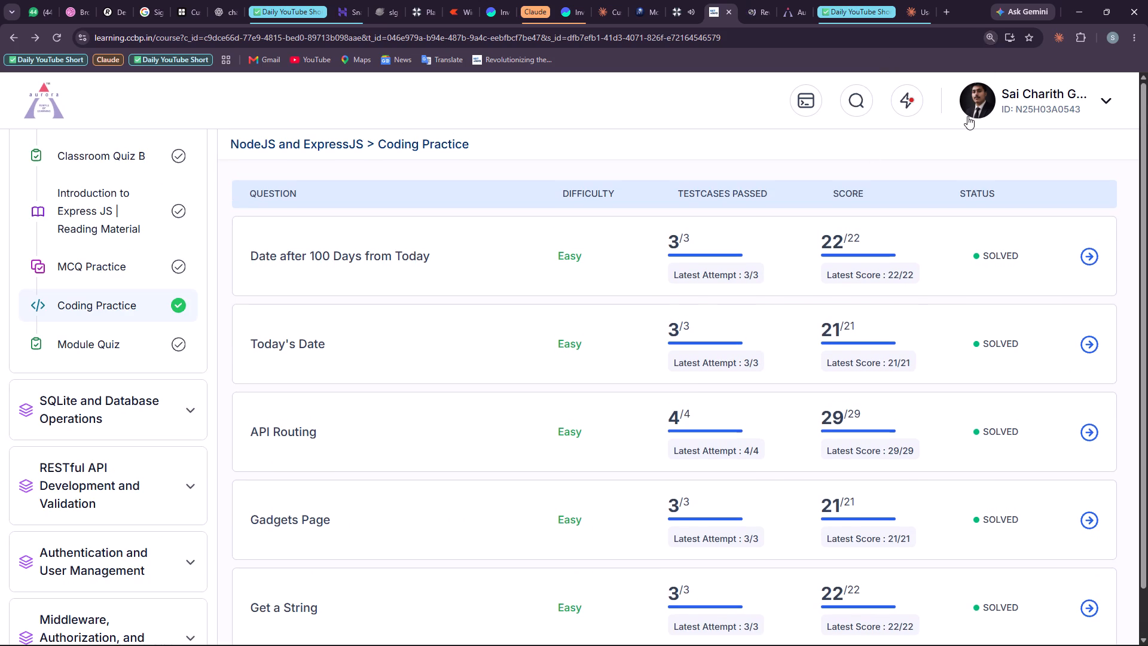
{"action": "key", "text": "Print"}
{"action": "left_click_drag", "start_coordinate": [0, 72], "coordinate": [1147, 645]}
{"action": "left_click", "coordinate": [973, 479]}
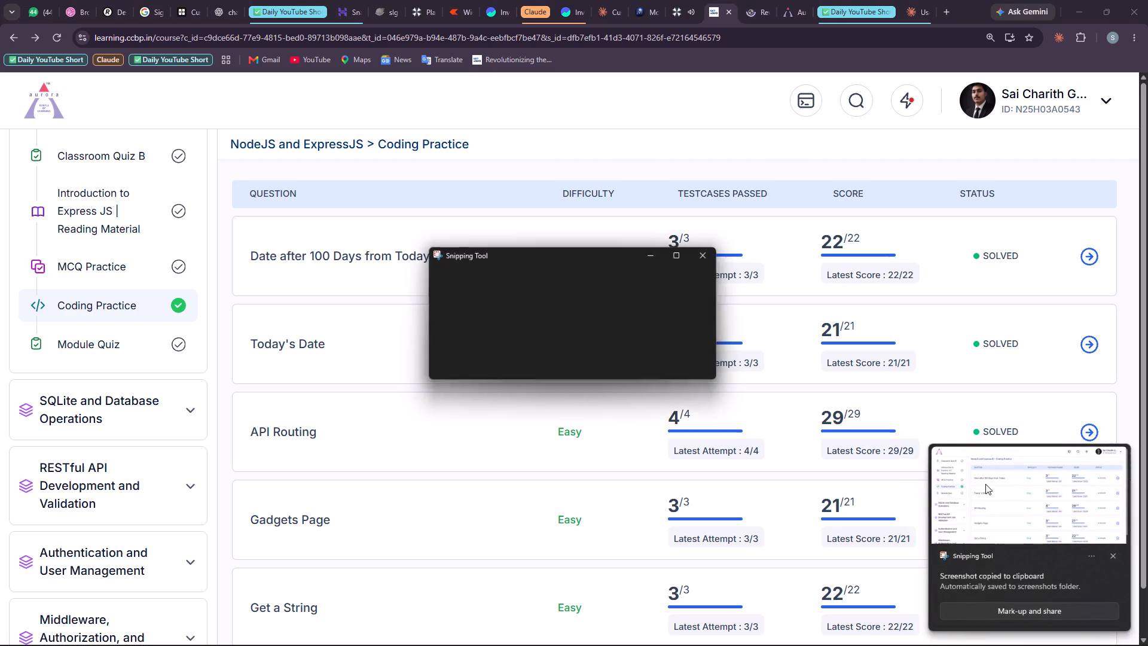
{"action": "left_click", "coordinate": [1065, 280]}
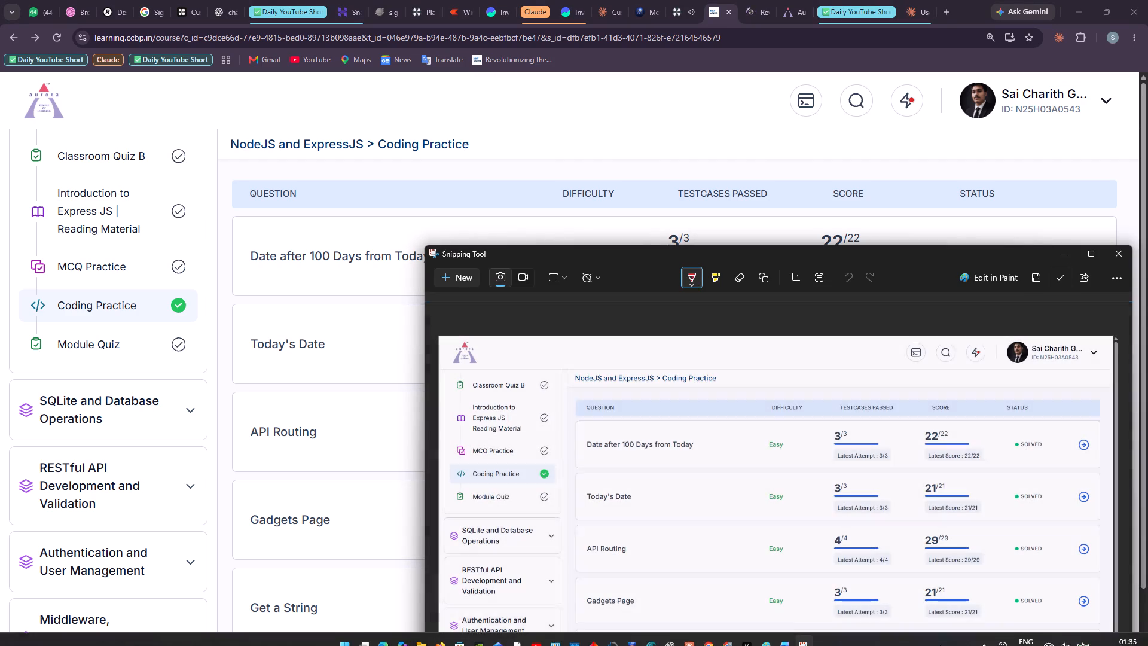
In Word, paste the Coding Practice list screenshot below the Get a String preview image.
{"action": "left_click", "coordinate": [787, 644]}
{"action": "scroll", "coordinate": [669, 479], "scroll_direction": "down", "scroll_amount": 3}
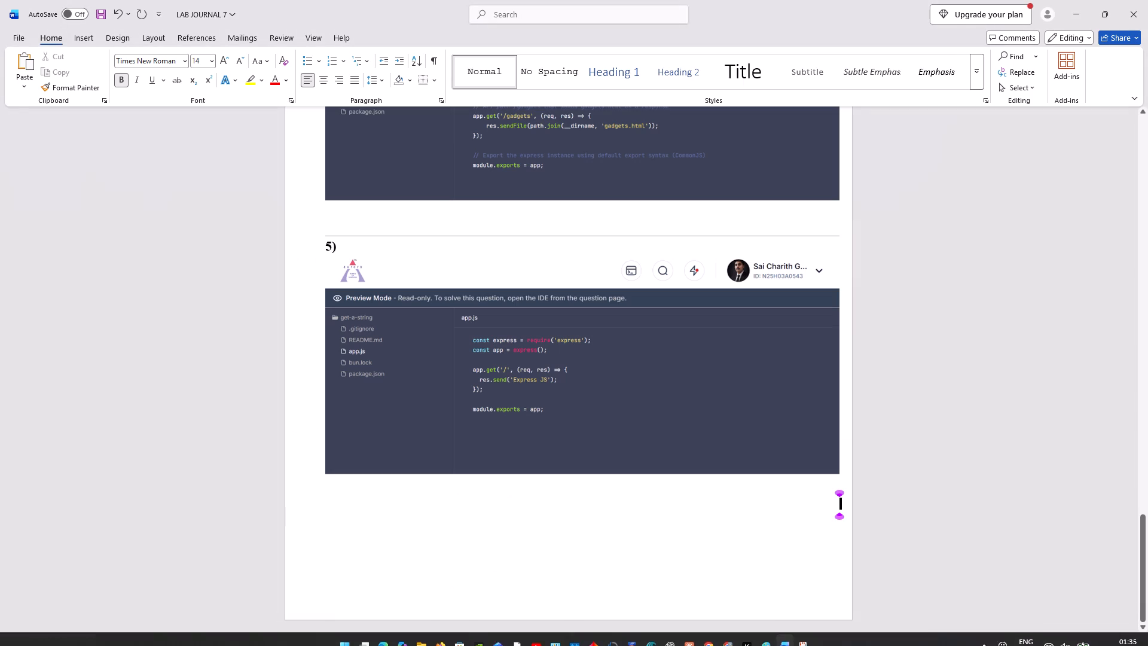
{"action": "key", "text": "ctrl+v"}
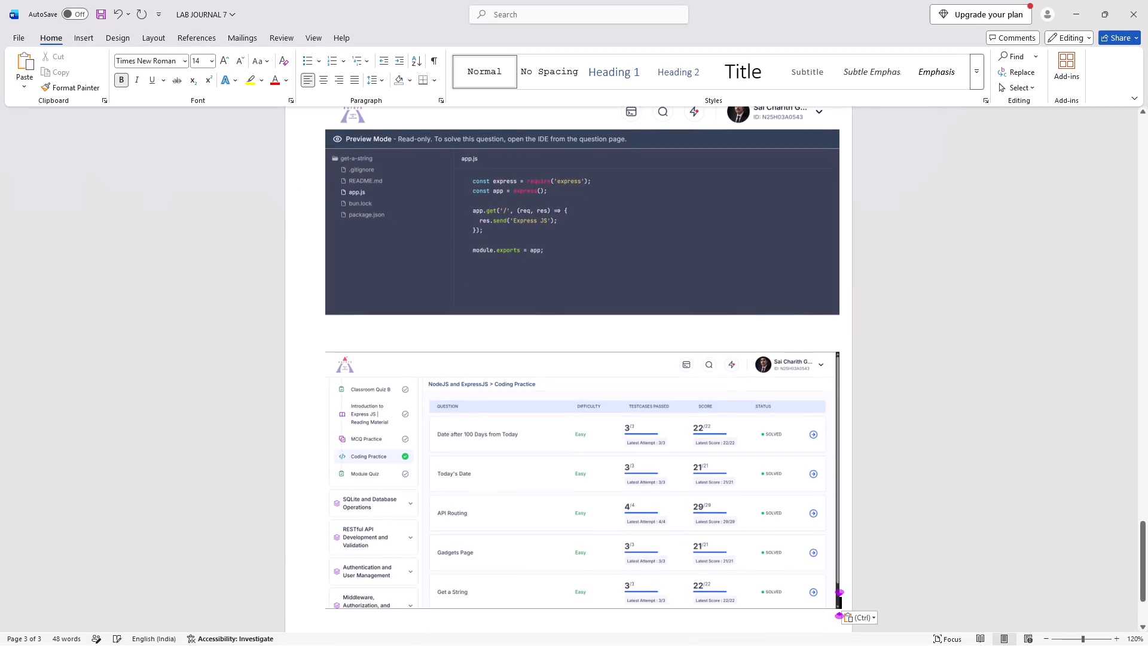
Check the page layout around items 4) and 5) and the space between the 5) label and its image.
{"action": "scroll", "coordinate": [610, 547], "scroll_direction": "up", "scroll_amount": 14}
{"action": "scroll", "coordinate": [609, 545], "scroll_direction": "down", "scroll_amount": 7}
{"action": "scroll", "coordinate": [415, 292], "scroll_direction": "up", "scroll_amount": 3}
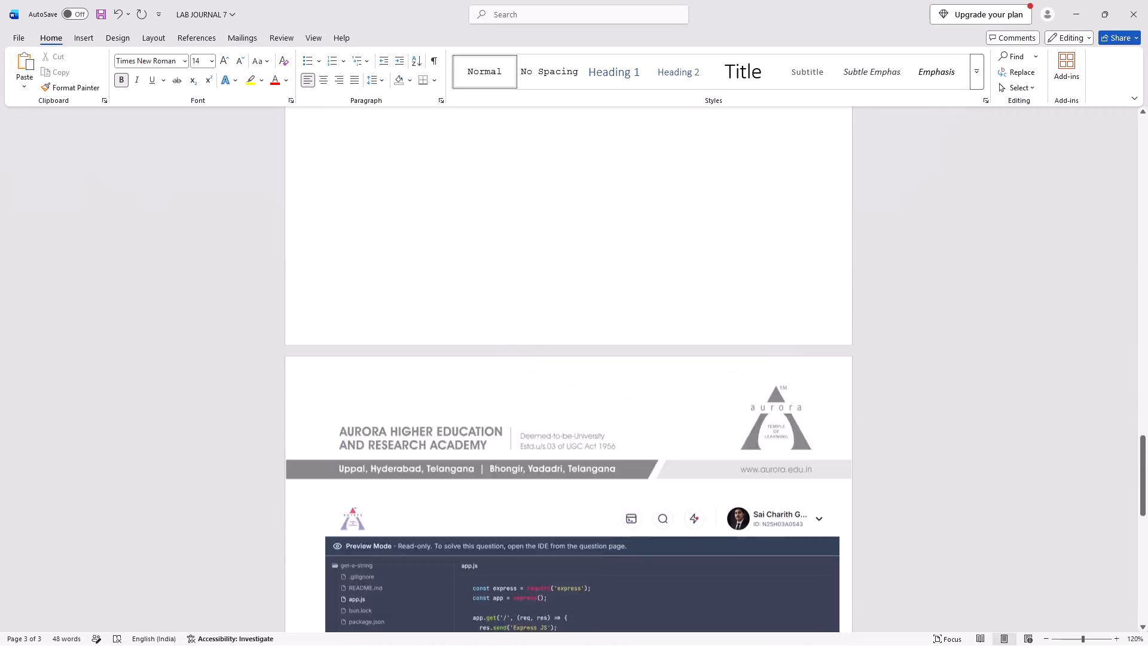
{"action": "scroll", "coordinate": [415, 292], "scroll_direction": "up", "scroll_amount": 12}
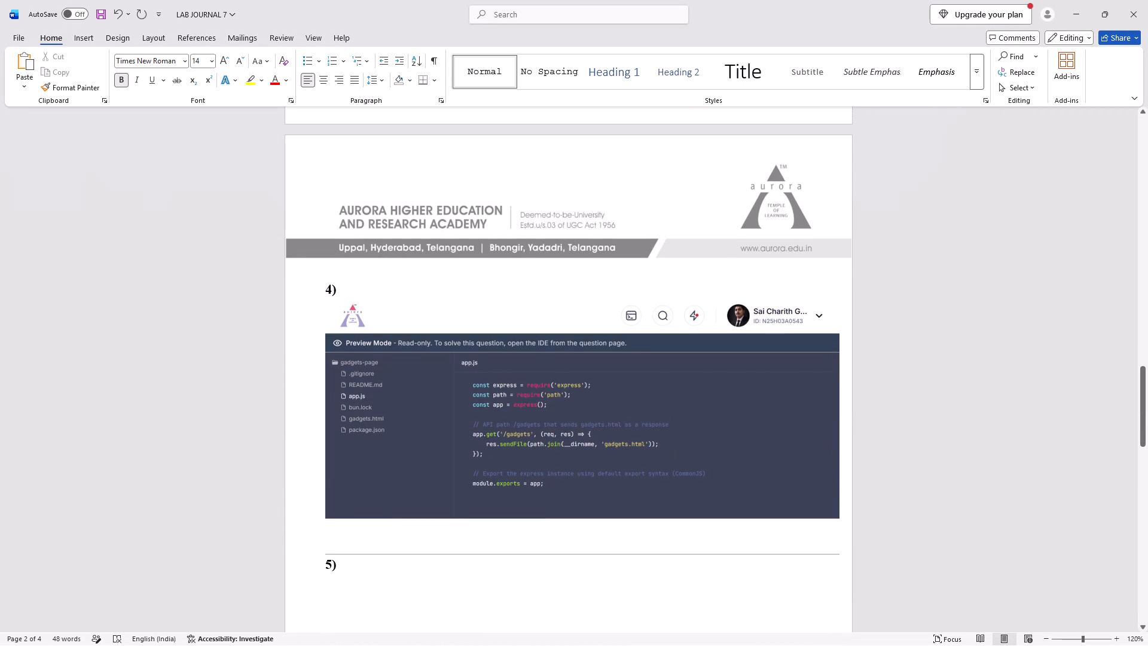
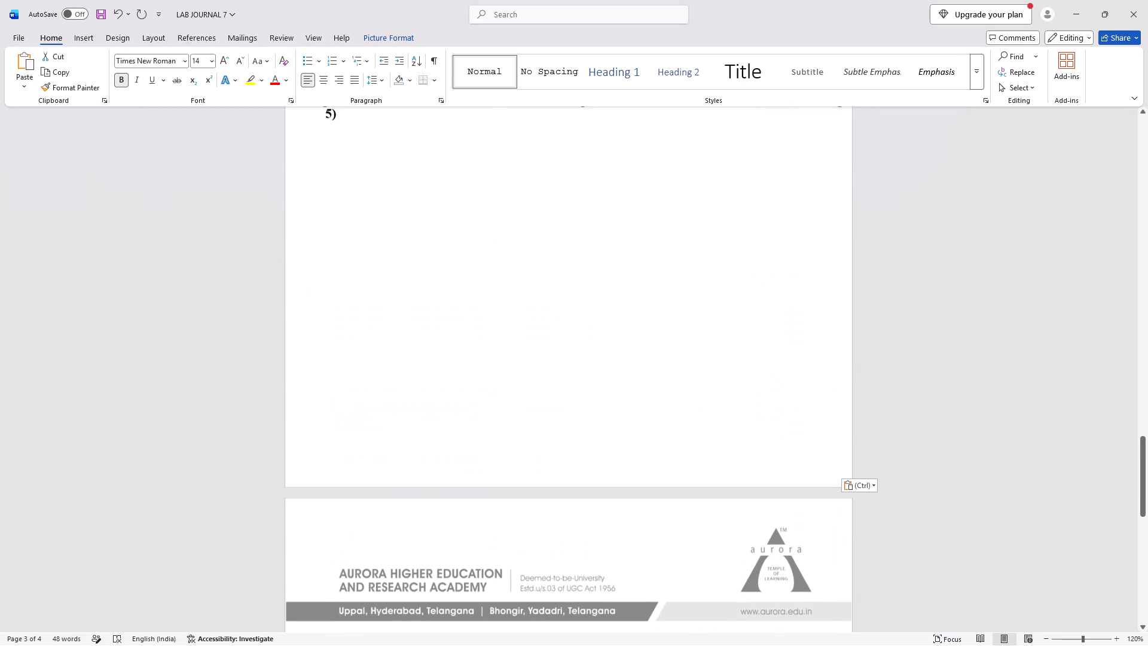
{"action": "left_click", "coordinate": [373, 431]}
{"action": "scroll", "coordinate": [429, 437], "scroll_direction": "down", "scroll_amount": 8}
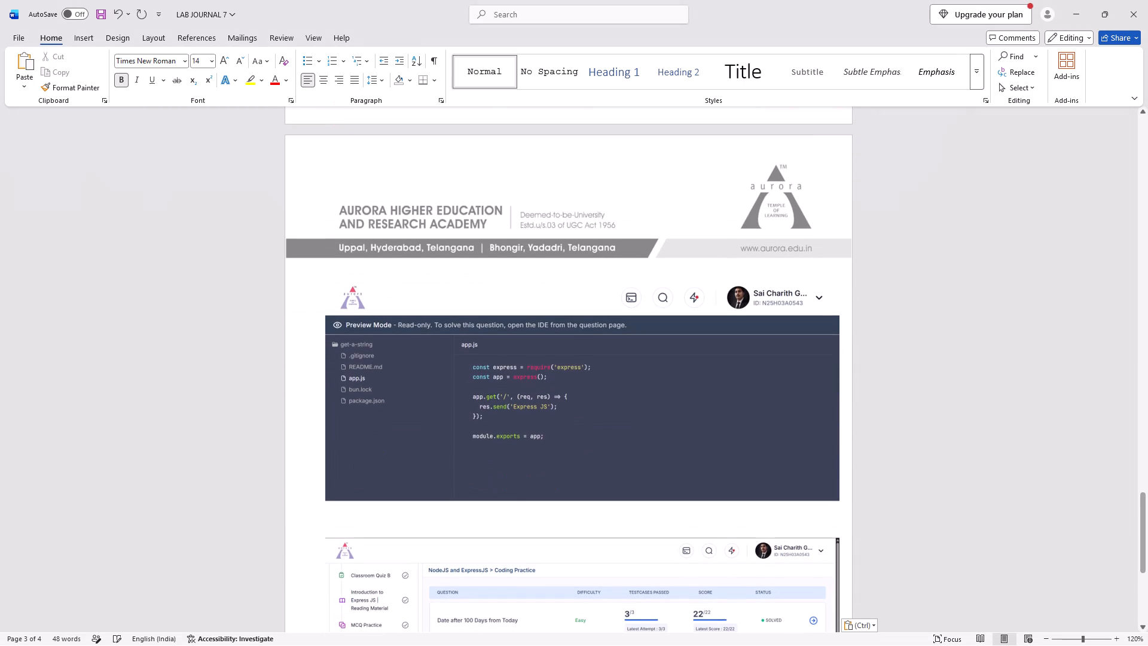
{"action": "left_click", "coordinate": [844, 496]}
{"action": "key", "text": "Return"}
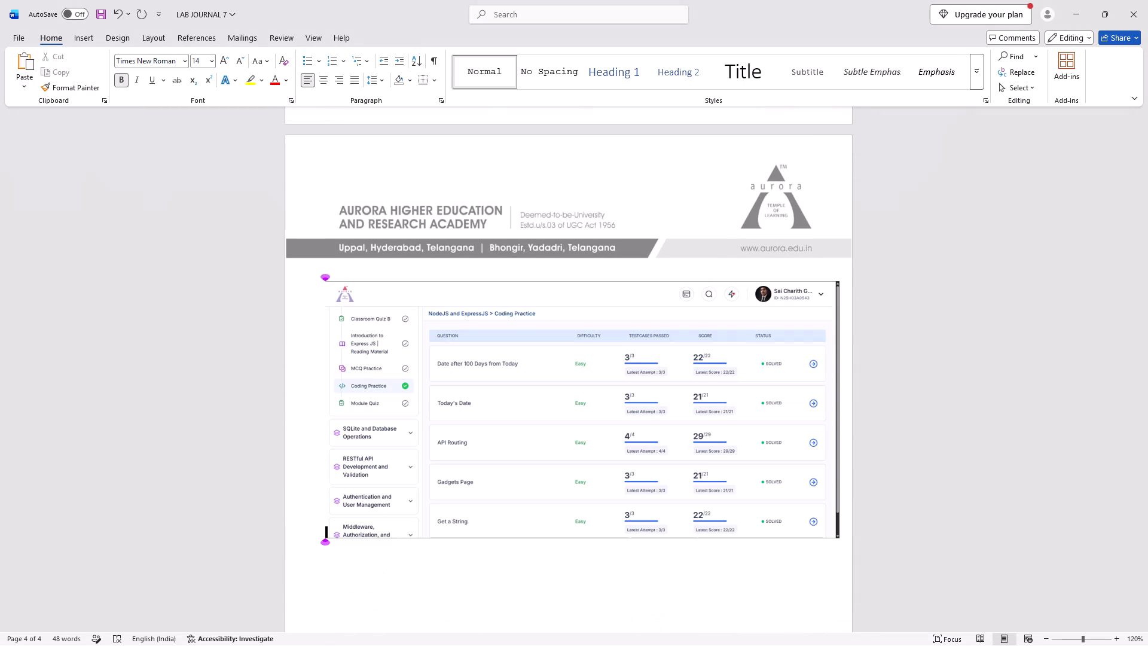
Start saving the document under a new location and browse to the TERM - 2 folder of SOPHOMORE YEAR (YEAR - 2).
{"action": "scroll", "coordinate": [844, 495], "scroll_direction": "up", "scroll_amount": 20}
{"action": "scroll", "coordinate": [844, 495], "scroll_direction": "up", "scroll_amount": 20}
{"action": "scroll", "coordinate": [844, 495], "scroll_direction": "up", "scroll_amount": 9}
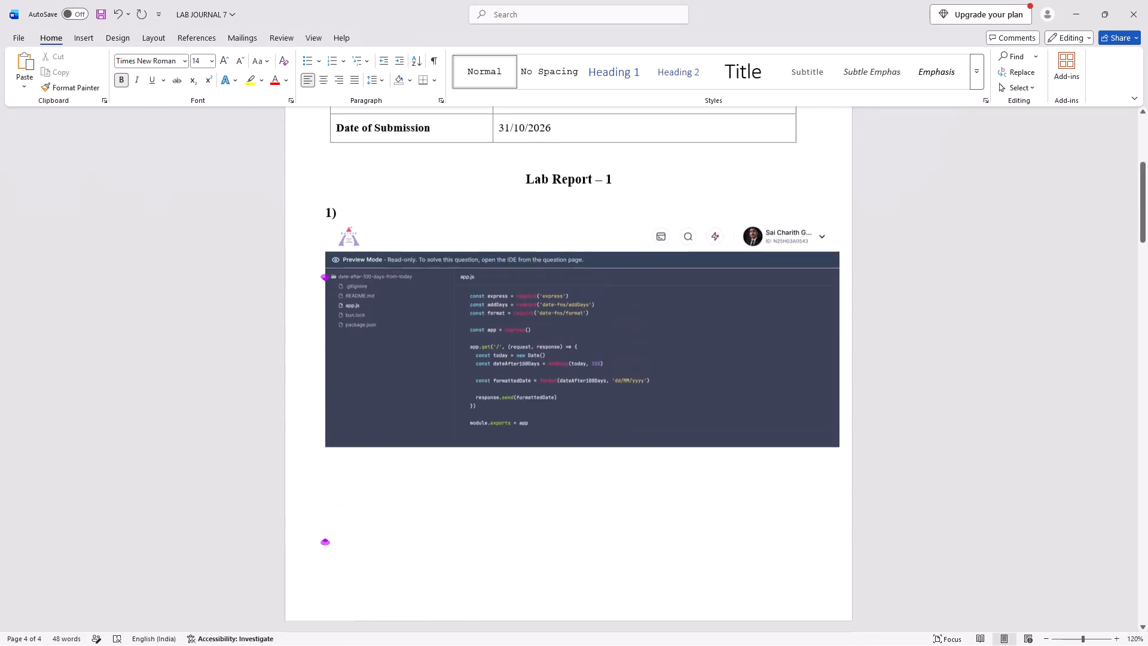
{"action": "scroll", "coordinate": [820, 379], "scroll_direction": "up", "scroll_amount": 13}
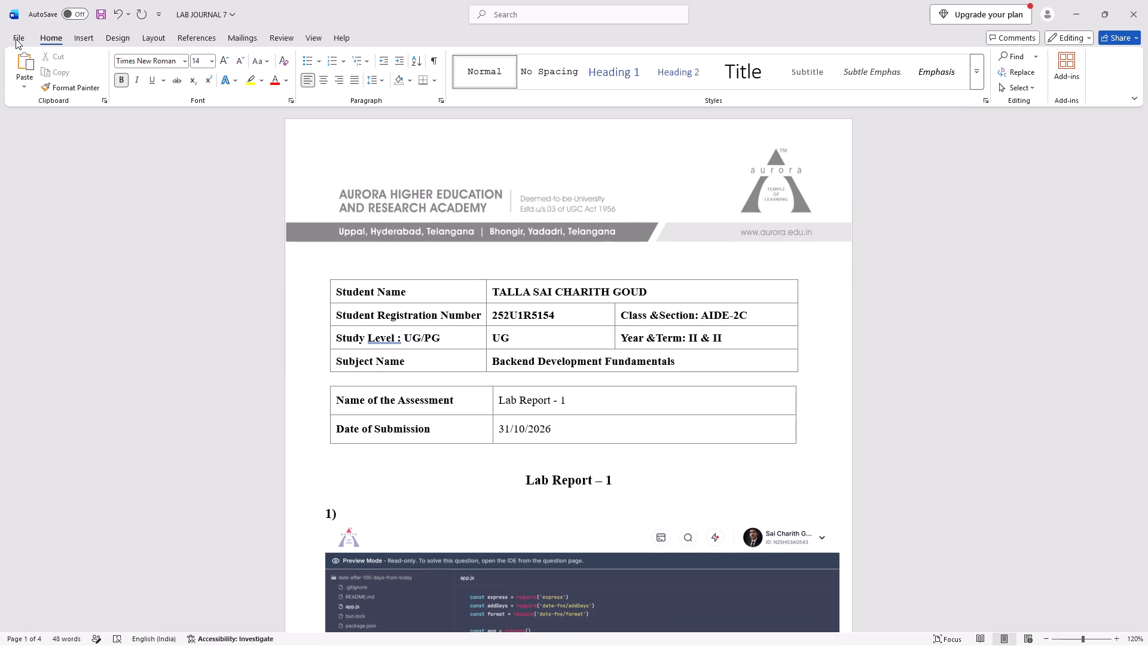
{"action": "left_click", "coordinate": [16, 39]}
{"action": "left_click", "coordinate": [45, 216]}
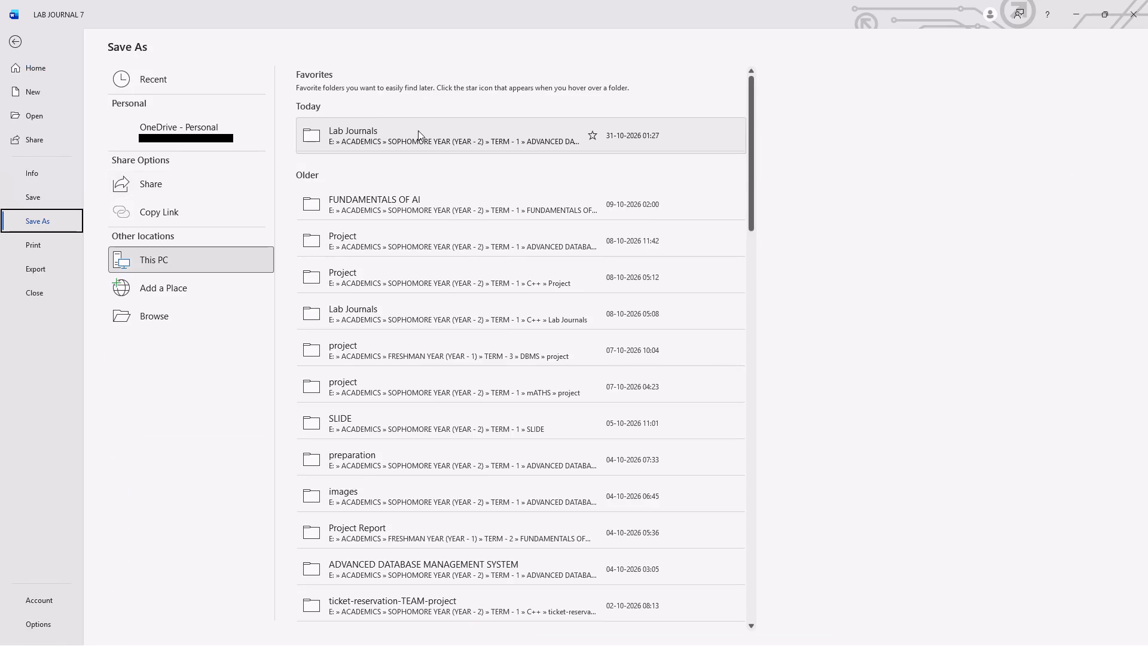
{"action": "left_click", "coordinate": [418, 130]}
{"action": "left_click", "coordinate": [120, 29]}
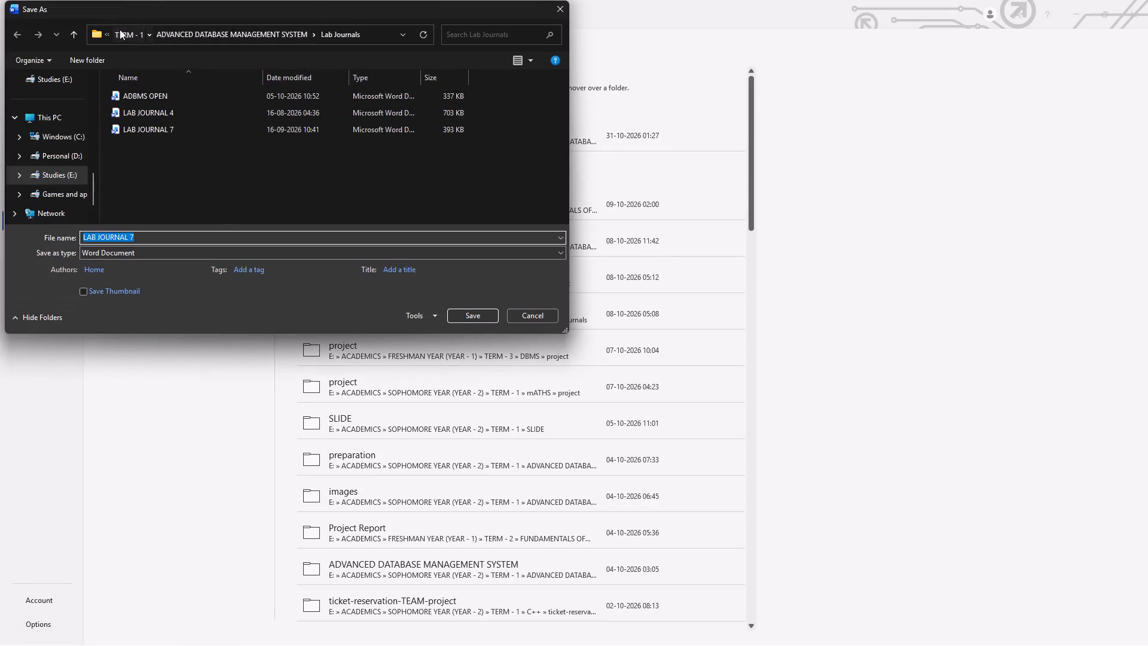
{"action": "left_click", "coordinate": [243, 33]}
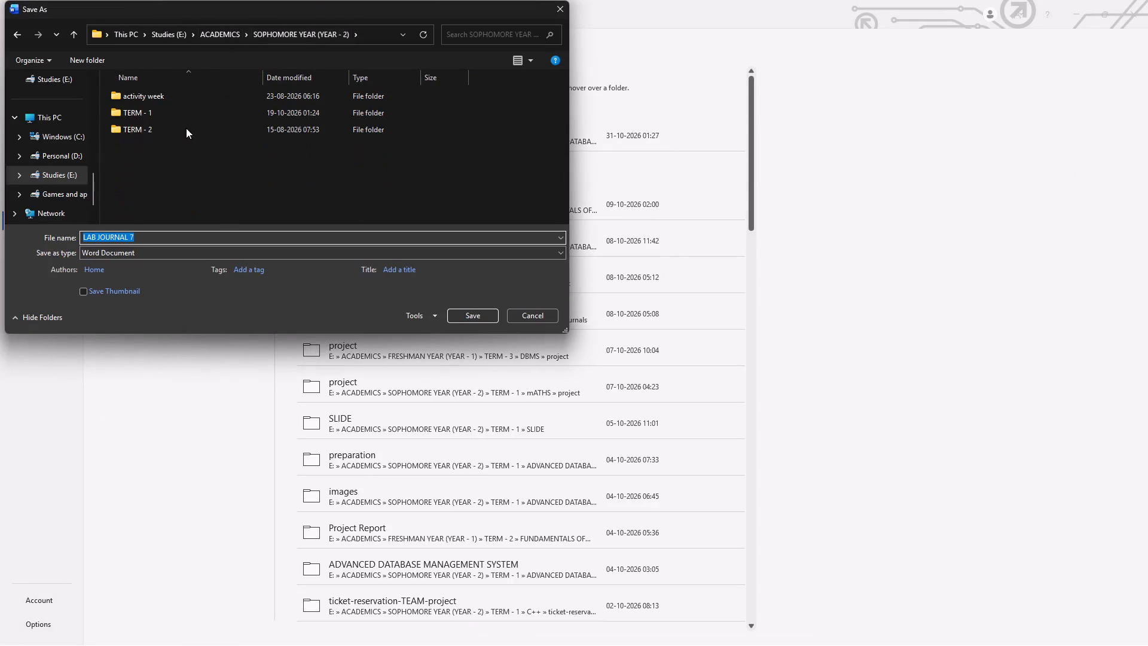
{"action": "double_click", "coordinate": [185, 130]}
Create a folder named Backend Development Fundamentals inside TERM - 2.
{"action": "right_click", "coordinate": [203, 126]}
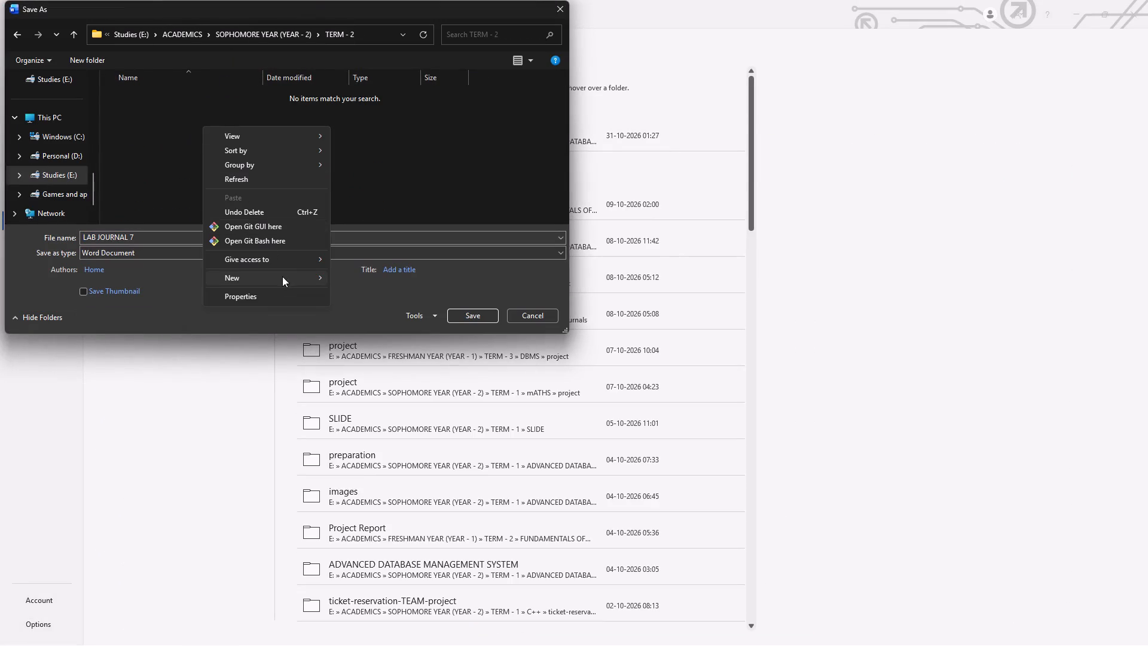
{"action": "left_click", "coordinate": [282, 276]}
{"action": "left_click", "coordinate": [428, 278]}
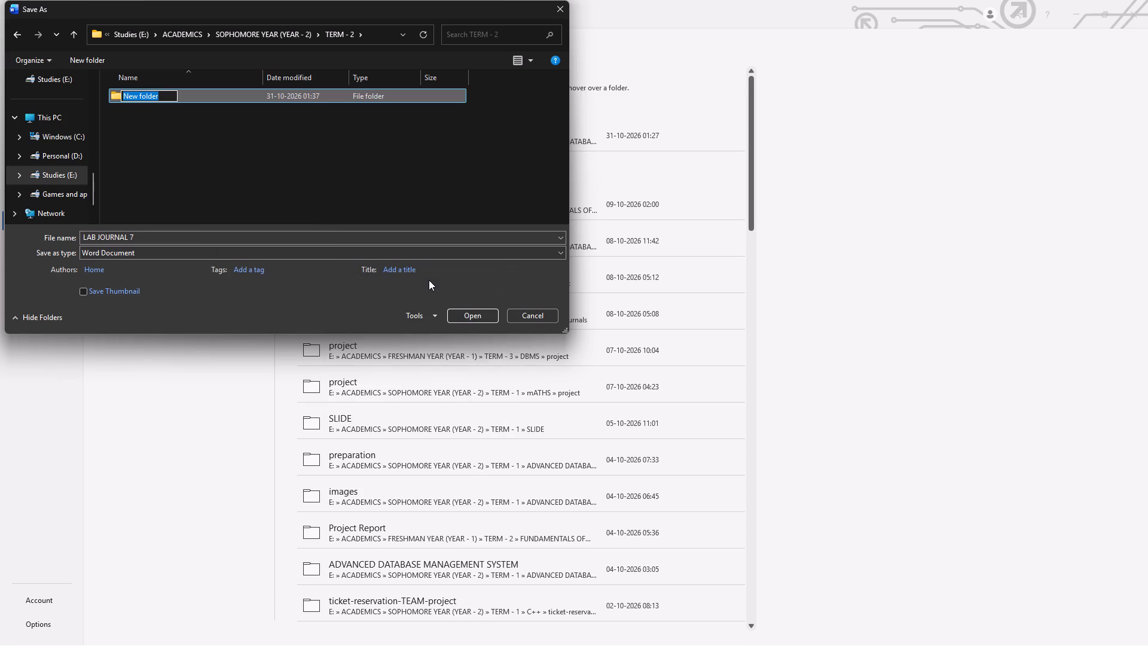
{"action": "type", "text": "ACKEN"}
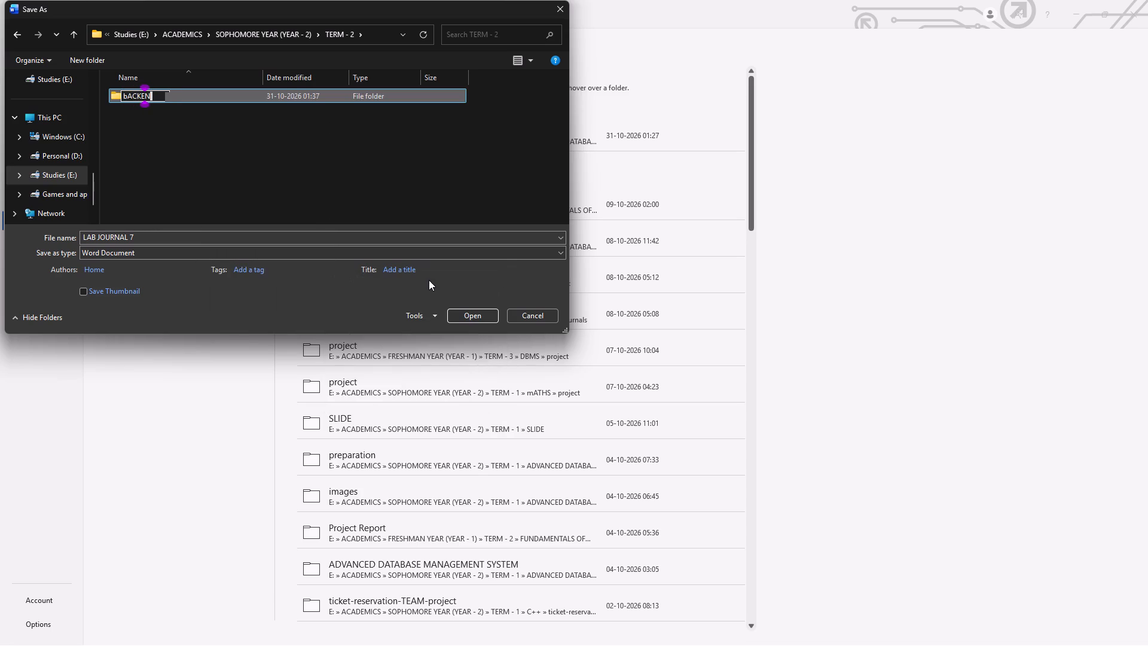
{"action": "key", "text": "BackSpace"}
{"action": "key", "text": "BackSpace"}
{"action": "key", "text": "BackSpace"}
{"action": "key", "text": "BackSpace"}
{"action": "key", "text": "BackSpace"}
{"action": "key", "text": "BackSpace"}
{"action": "key", "text": "BackSpace"}
{"action": "key", "text": "BackSpace"}
{"action": "key", "text": "BackSpace"}
{"action": "key", "text": "BackSpace"}
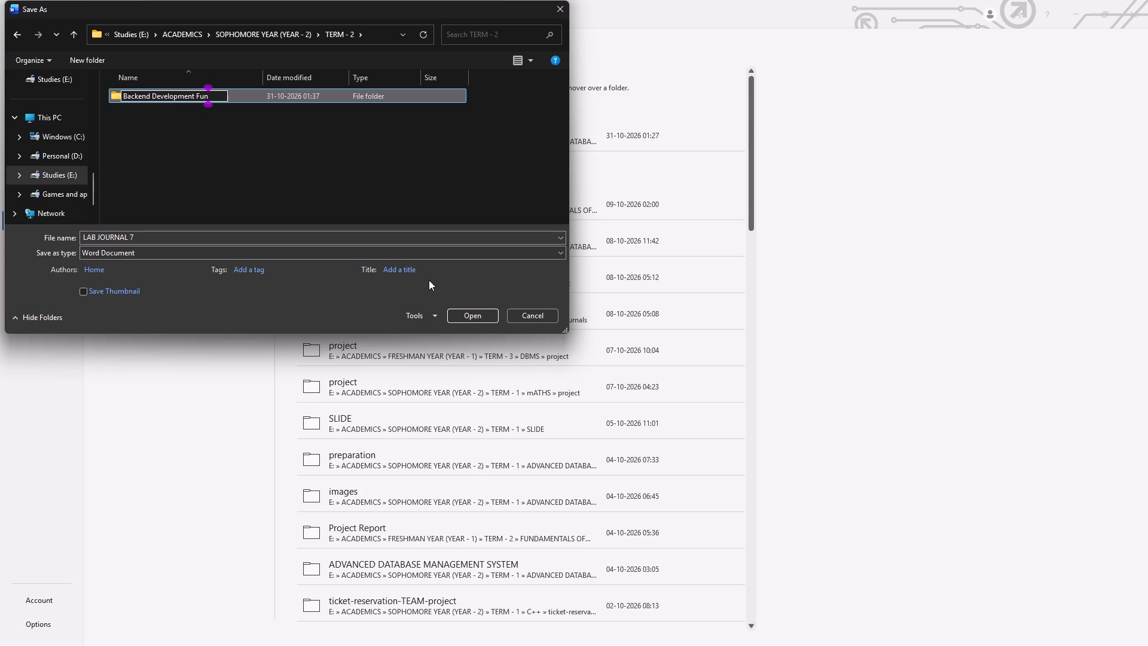
{"action": "type", "text": "damentals"}
{"action": "key", "text": "Return"}
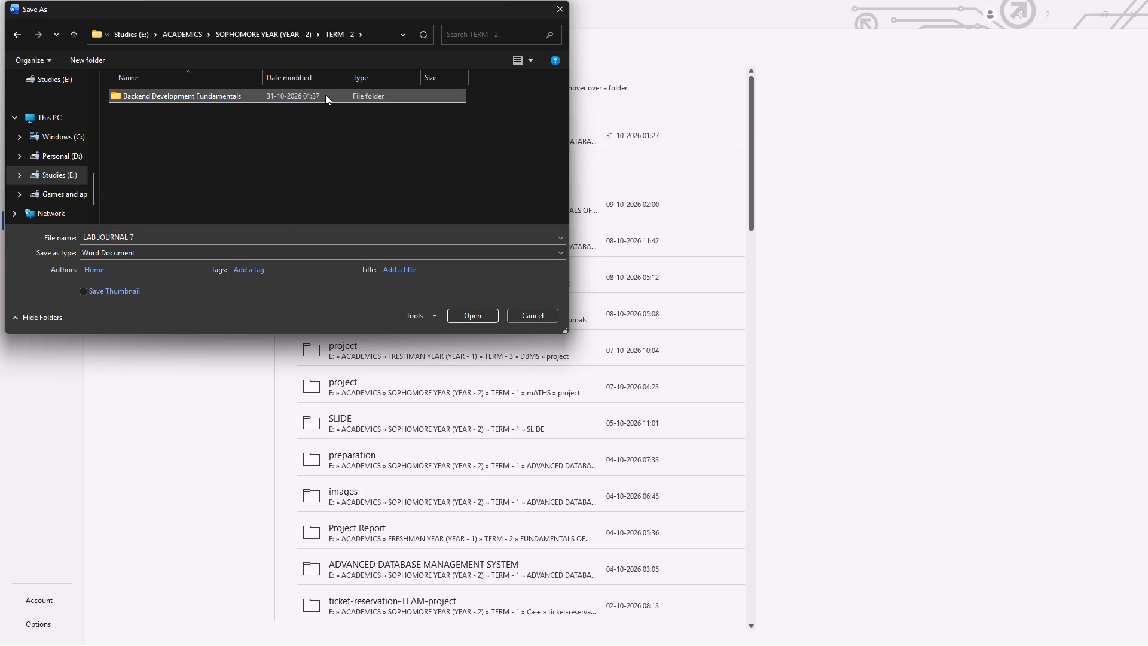
Save the Word document as LAB JOURNAL 1 in the Backend Development Fundamentals folder.
{"action": "double_click", "coordinate": [325, 95]}
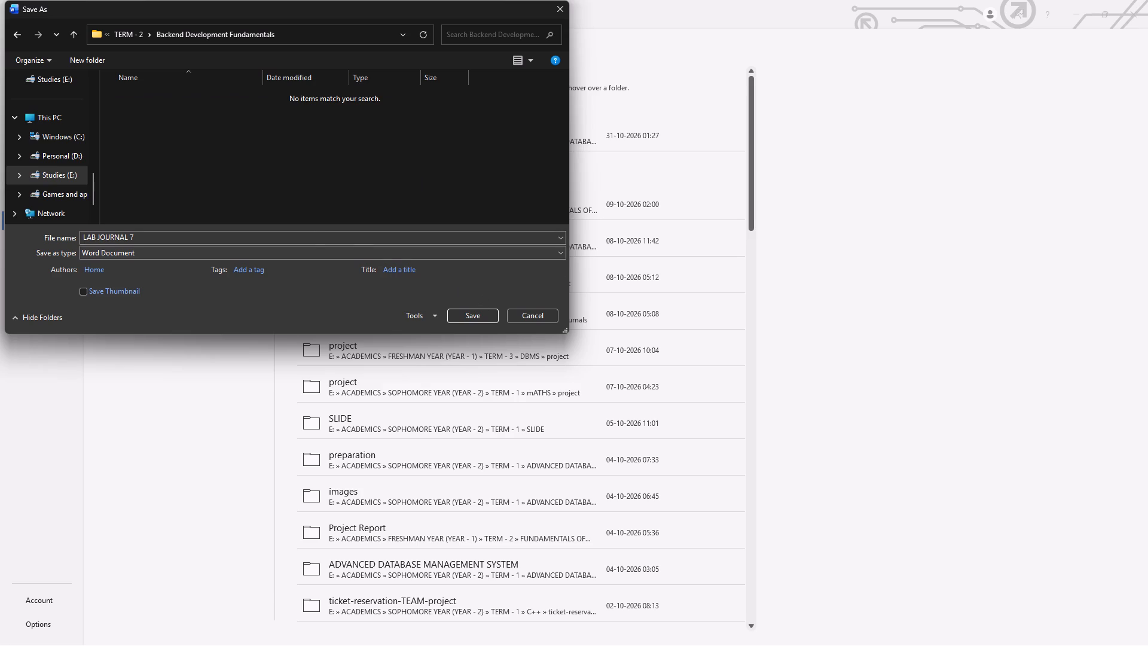
{"action": "double_click", "coordinate": [313, 231]}
{"action": "left_click", "coordinate": [313, 231]}
{"action": "left_click", "coordinate": [139, 239]}
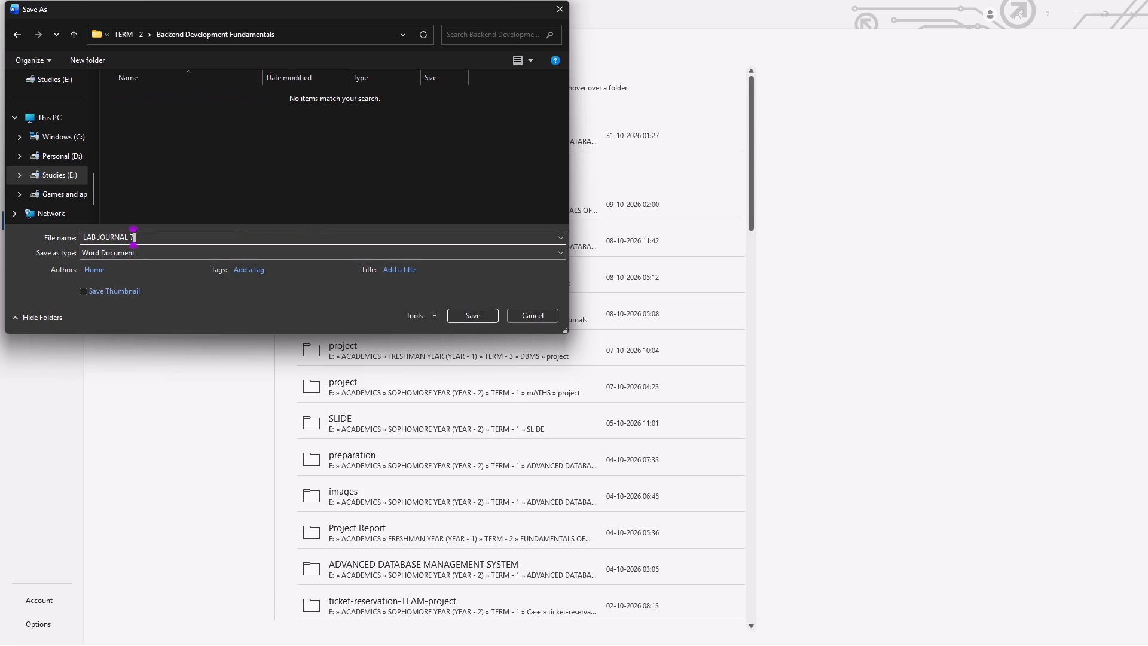
{"action": "key", "text": "BackSpace"}
{"action": "key", "text": "1"}
{"action": "left_click", "coordinate": [479, 310]}
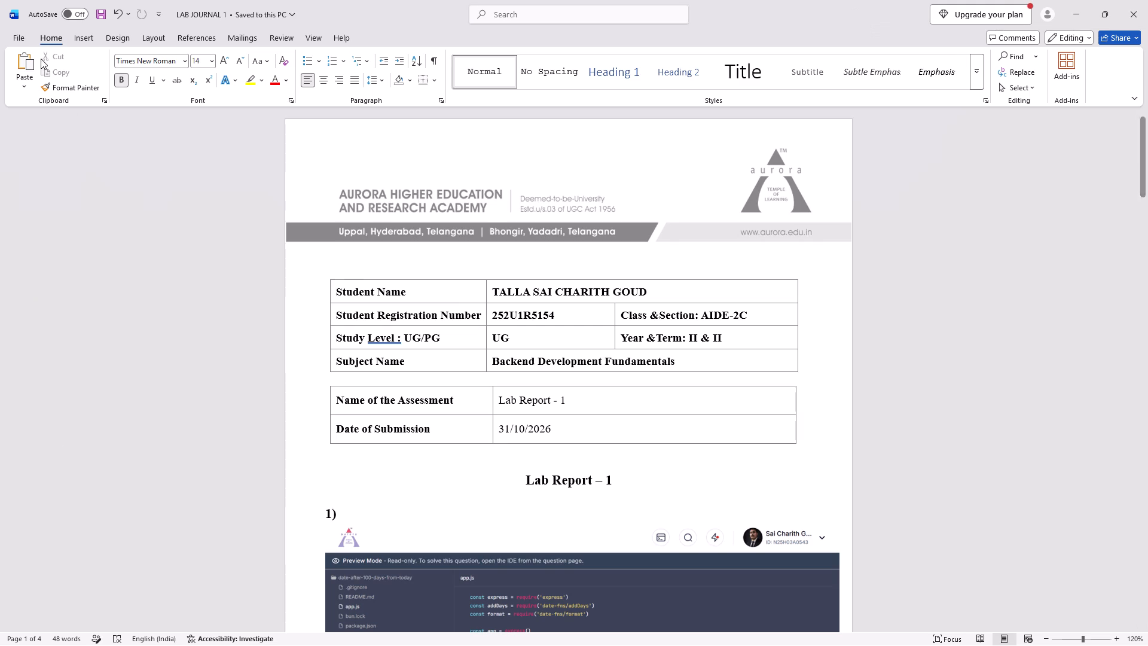
Save a PDF copy of LAB JOURNAL 1 in the Backend Development Fundamentals folder.
{"action": "left_click", "coordinate": [15, 44]}
{"action": "left_click", "coordinate": [49, 220]}
{"action": "left_click", "coordinate": [362, 139]}
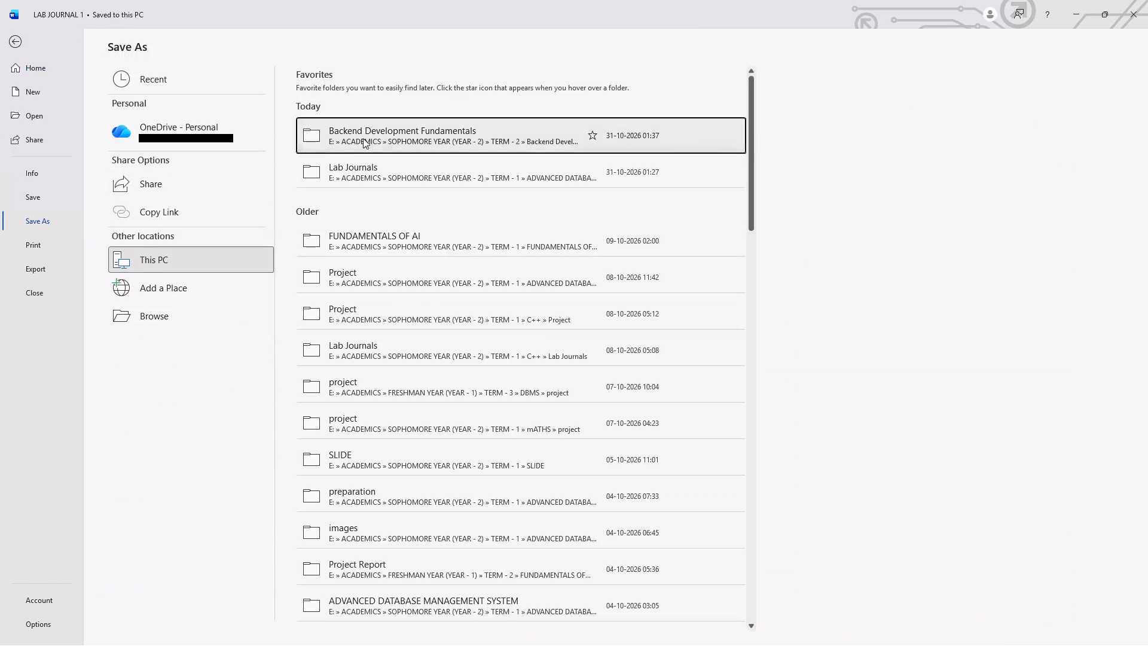
{"action": "left_click", "coordinate": [140, 251]}
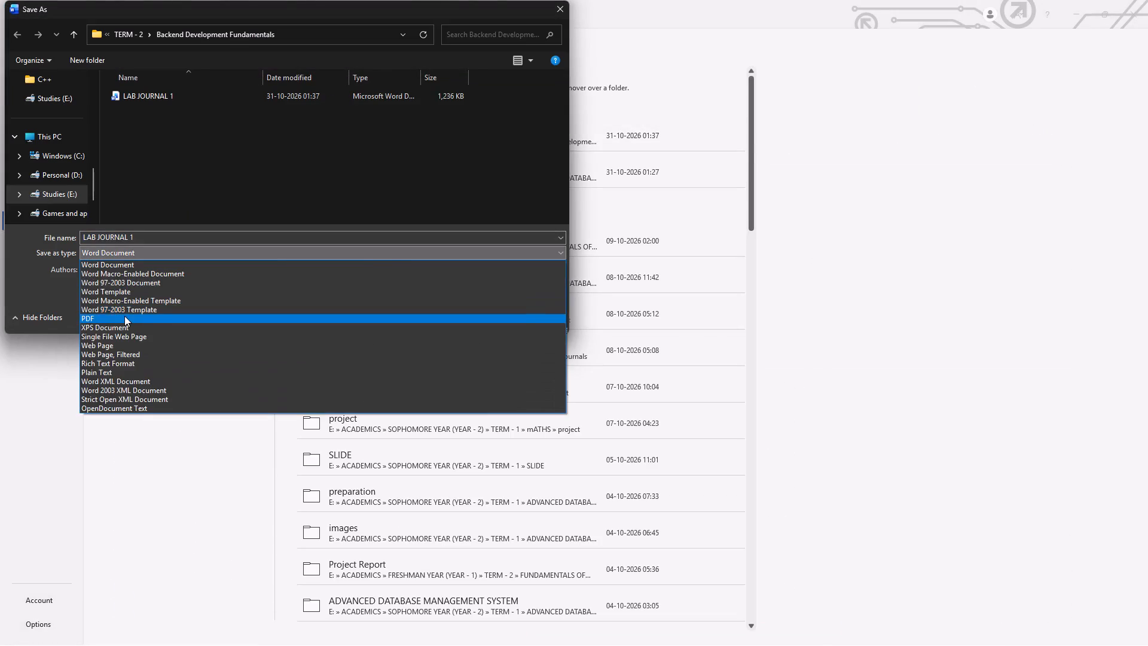
{"action": "left_click", "coordinate": [124, 316]}
{"action": "left_click", "coordinate": [465, 345]}
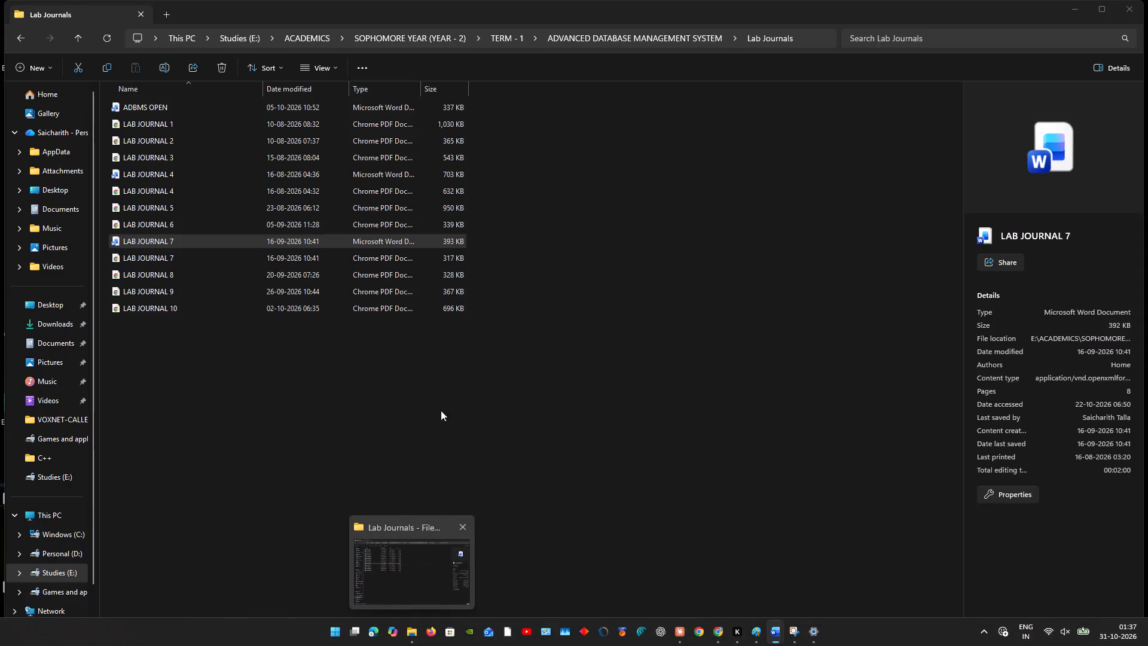
{"action": "left_click", "coordinate": [815, 566]}
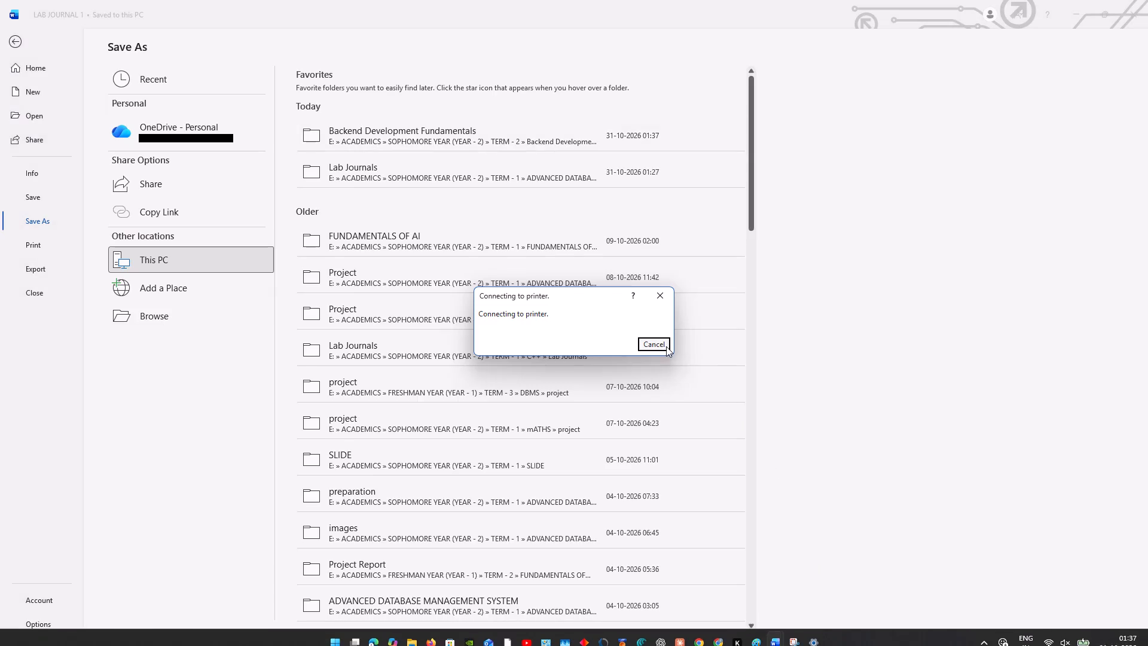
{"action": "left_click", "coordinate": [666, 346]}
Leave Chrome and switch to File Explorer.
{"action": "left_click", "coordinate": [926, 10]}
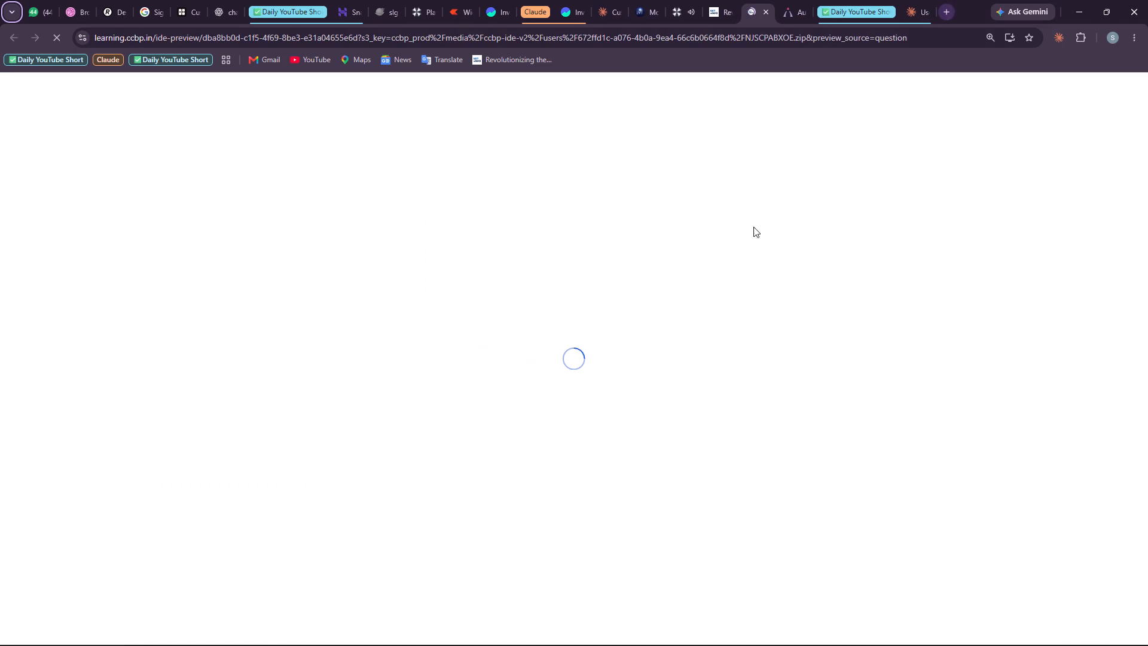
{"action": "left_click", "coordinate": [407, 636]}
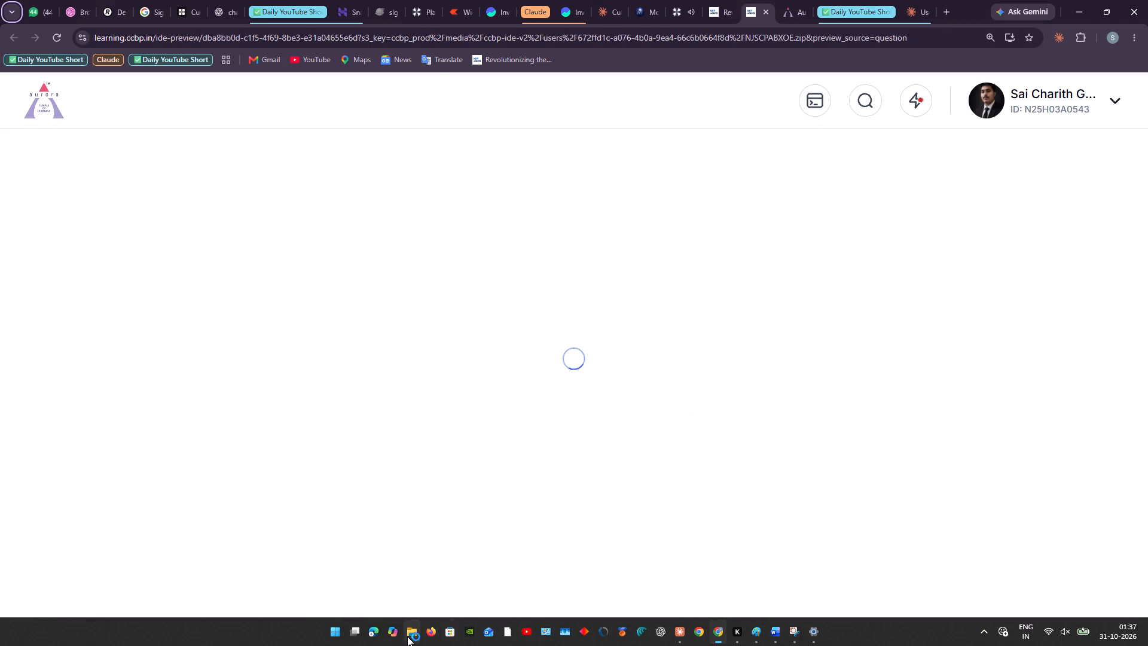
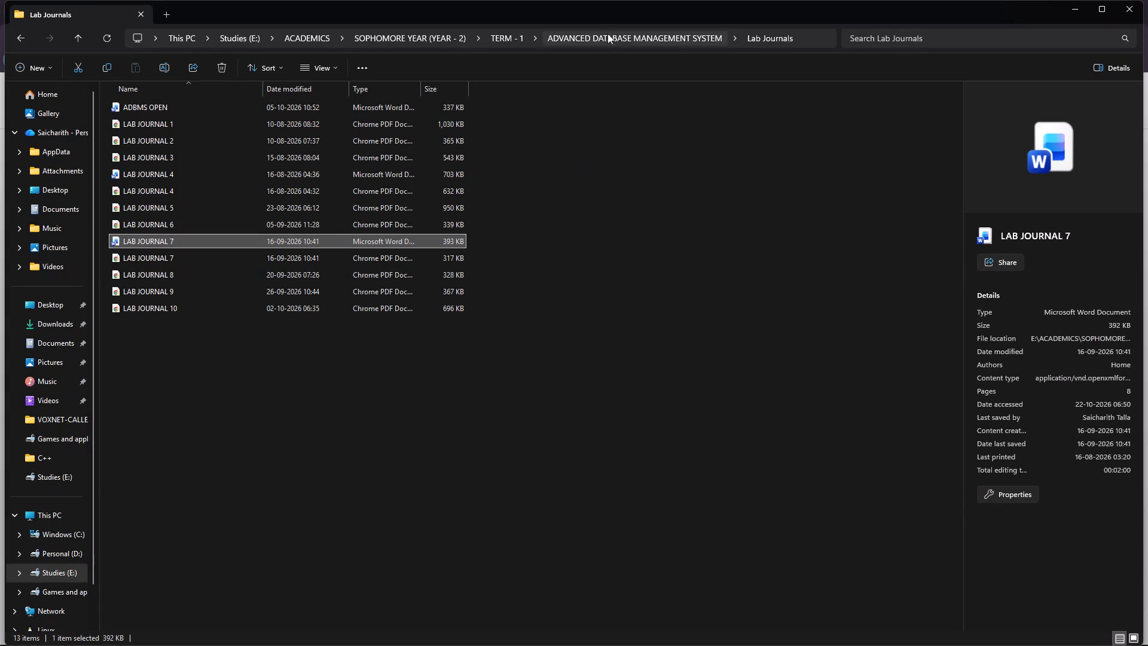
Leave File Explorer and switch to the Aurora assessments page in Chrome.
{"action": "left_click", "coordinate": [1074, 11]}
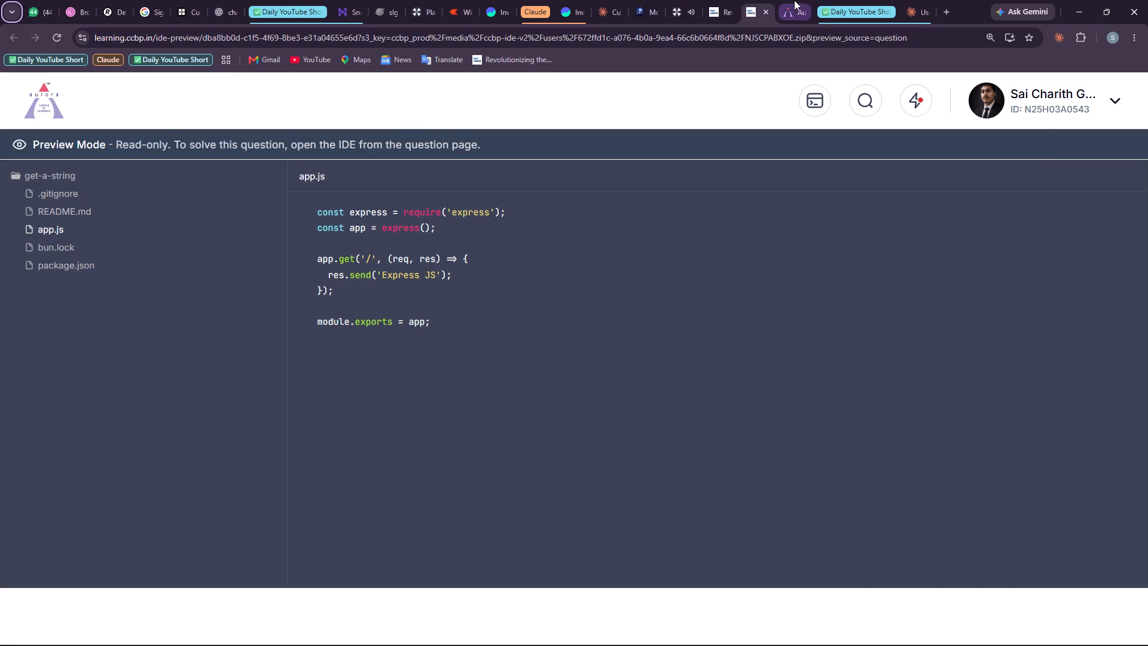
{"action": "left_click", "coordinate": [793, 0]}
{"action": "left_click", "coordinate": [224, 330]}
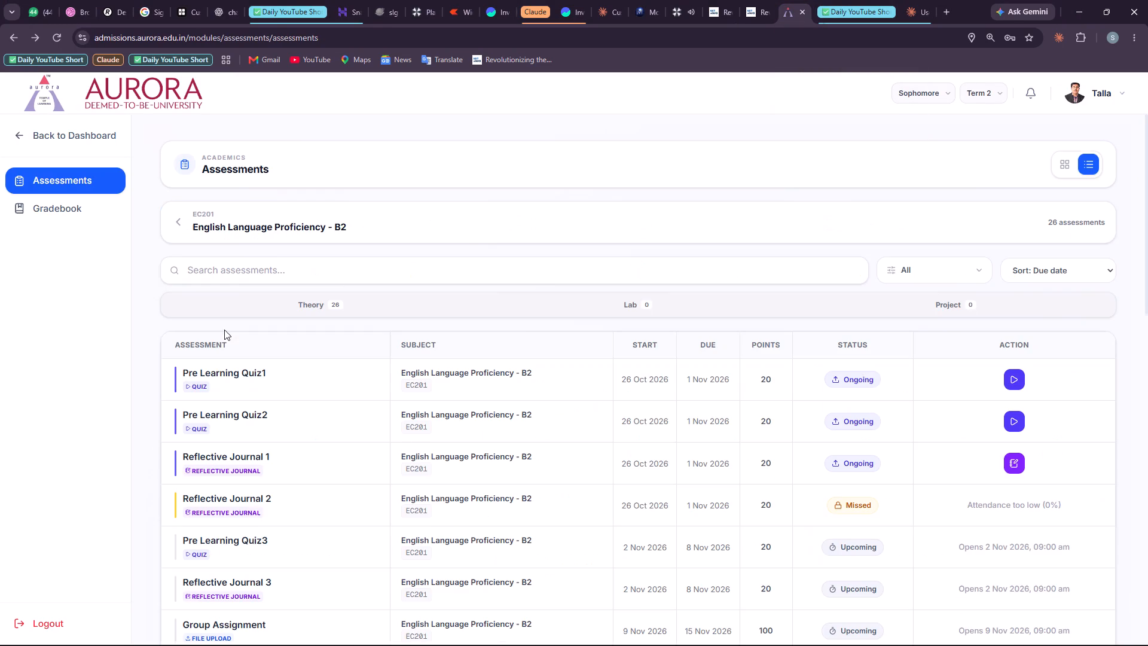
{"action": "scroll", "coordinate": [749, 387], "scroll_direction": "up", "scroll_amount": 4}
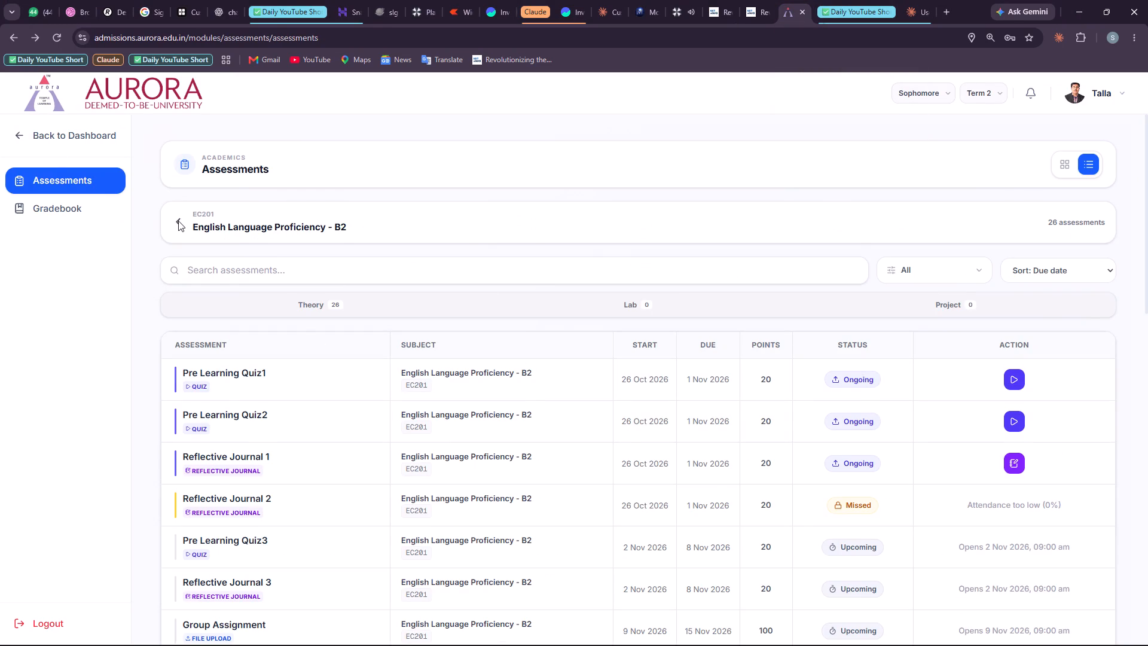
Switch from the English Language Proficiency assessments to Advanced Data Structures and open the details of Lab Report 1.
{"action": "left_click", "coordinate": [178, 221]}
{"action": "left_click", "coordinate": [863, 328]}
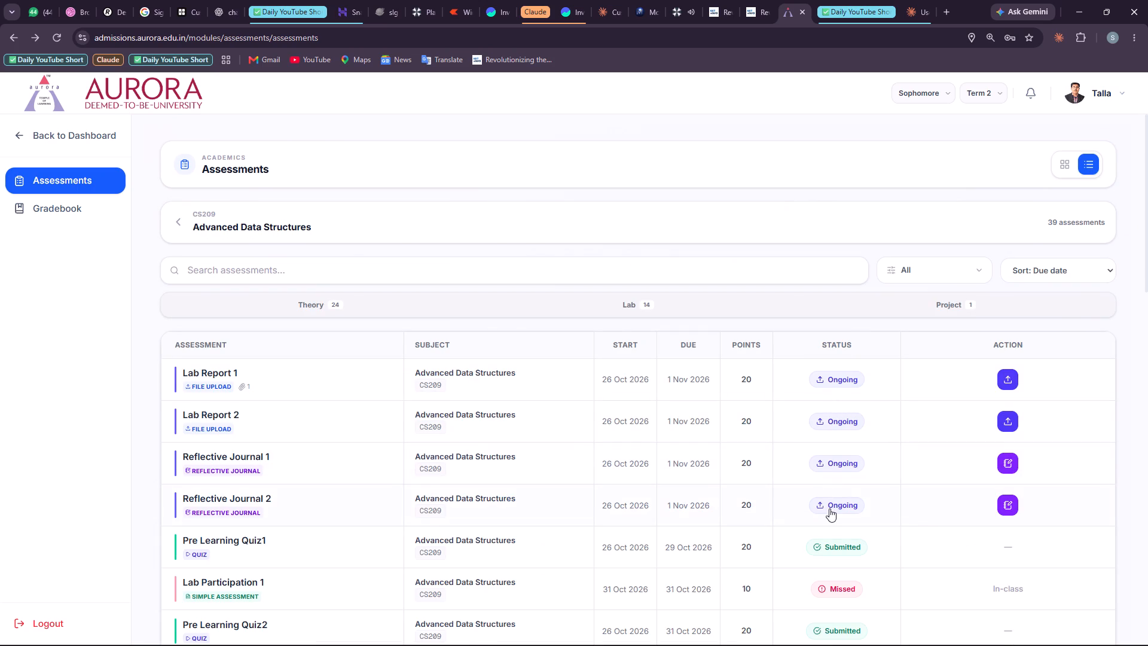
{"action": "left_click", "coordinate": [240, 387]}
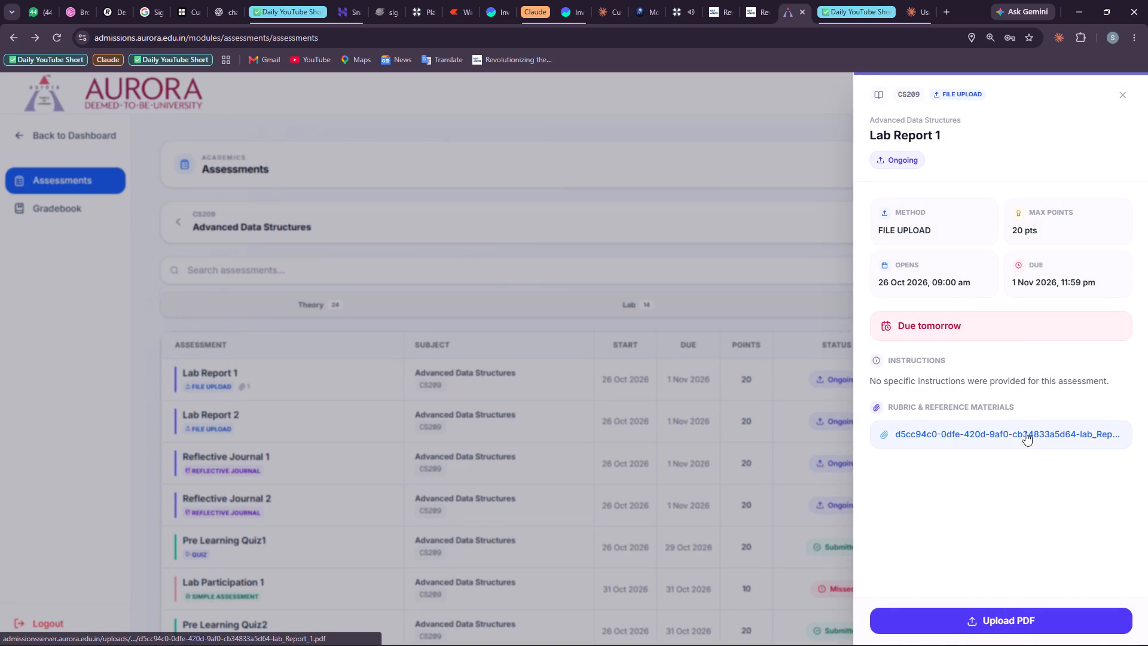